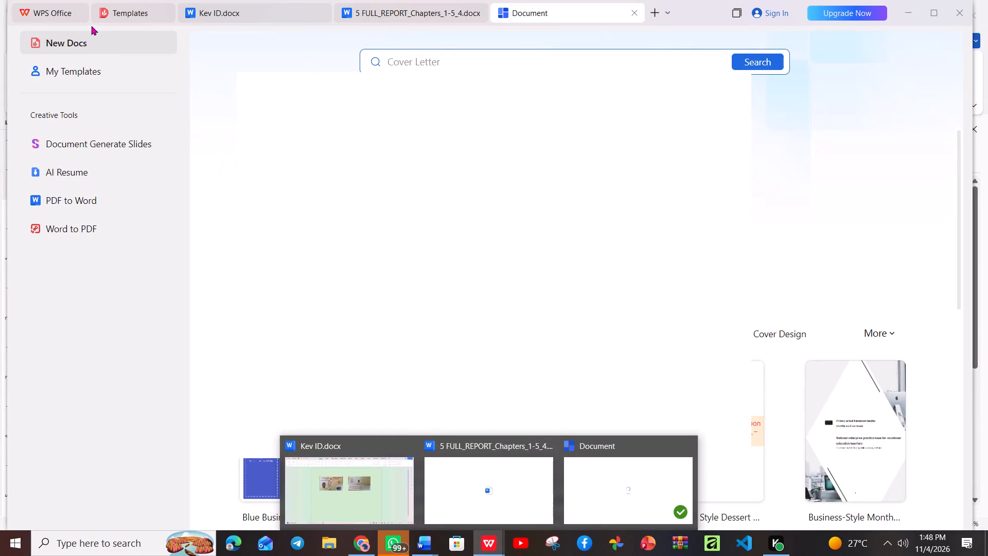
Go to the WPS Office home page and dismiss the welcome sign-in prompt.
left_click(52, 12)
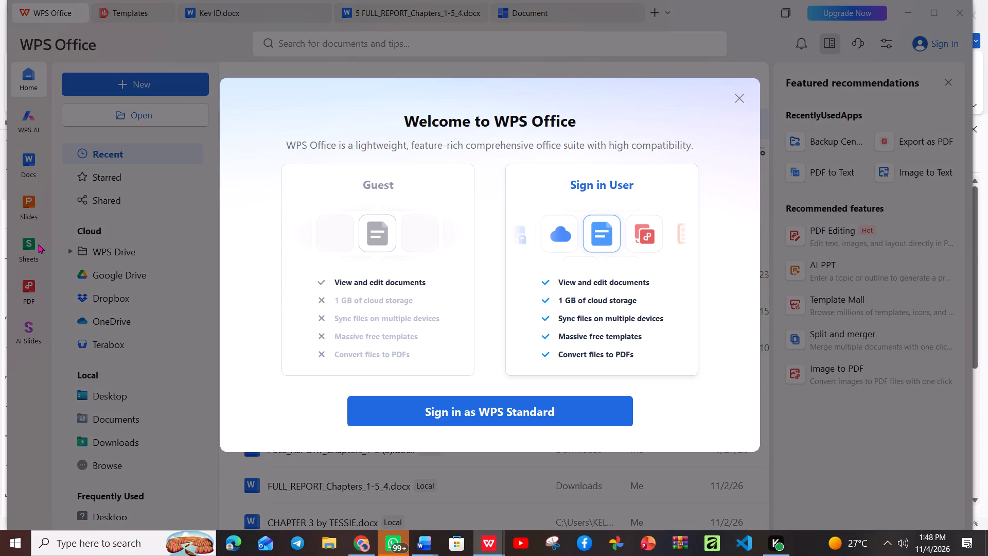
left_click(27, 250)
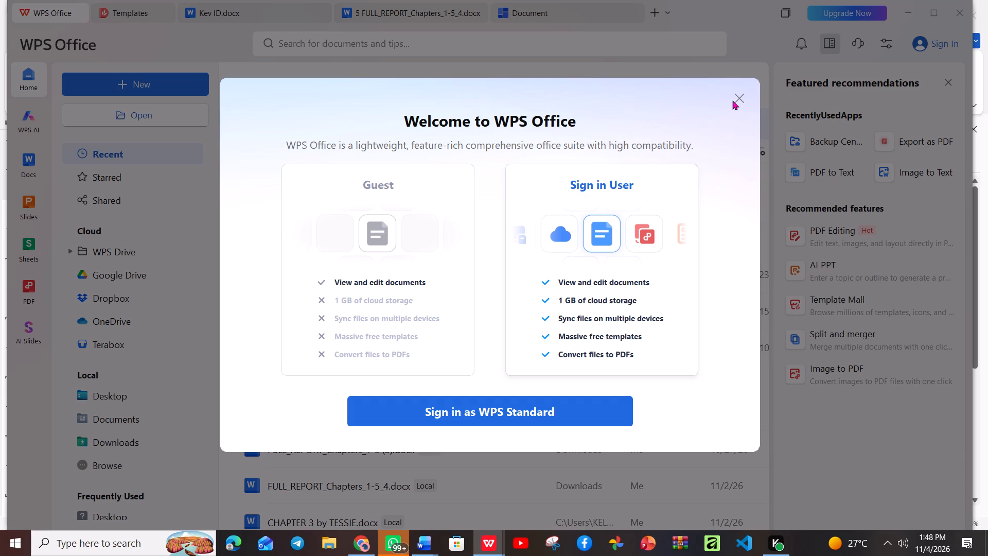
left_click(732, 100)
left_click(740, 98)
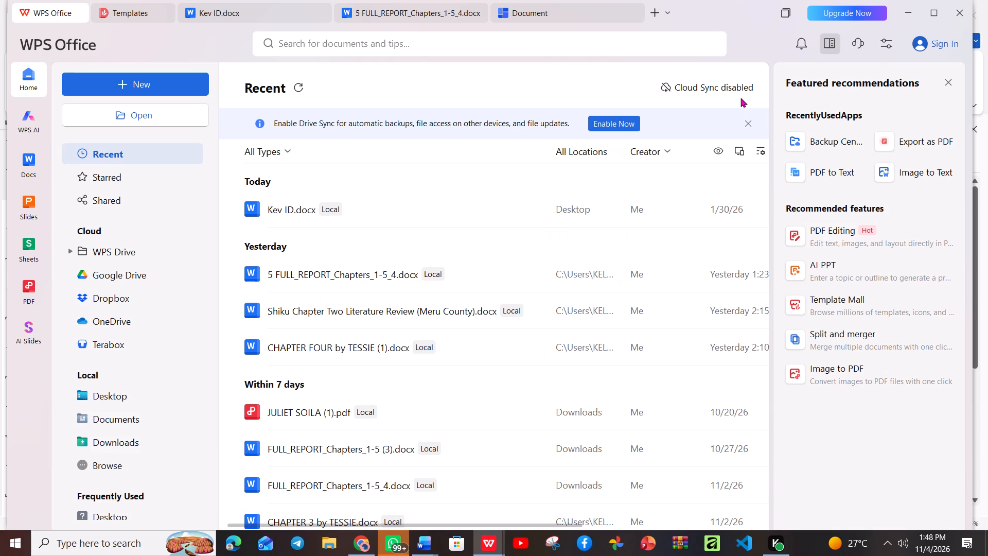
Open the recent spreadsheet CPA402 GROUPS.xlsx from the Sheets file list.
left_click(24, 260)
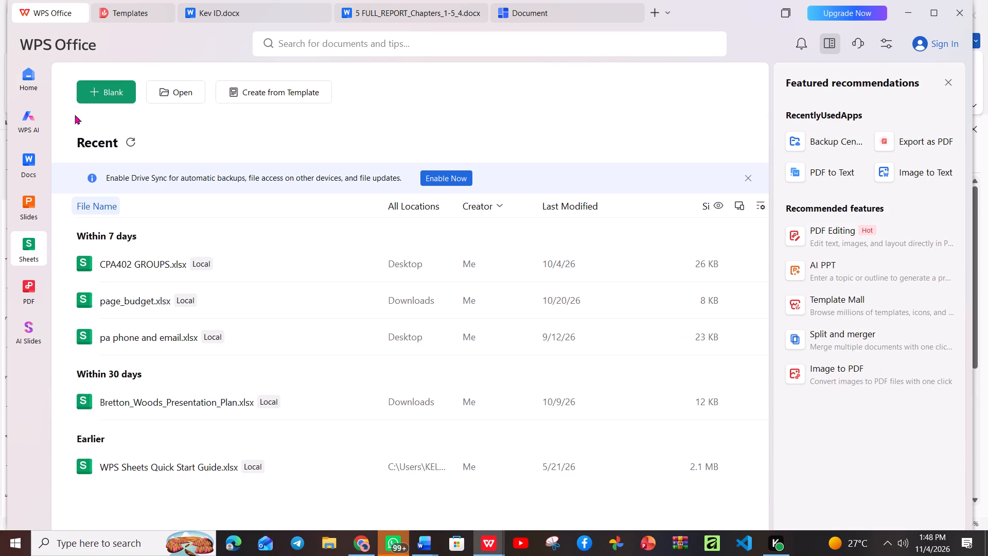
left_click(38, 254)
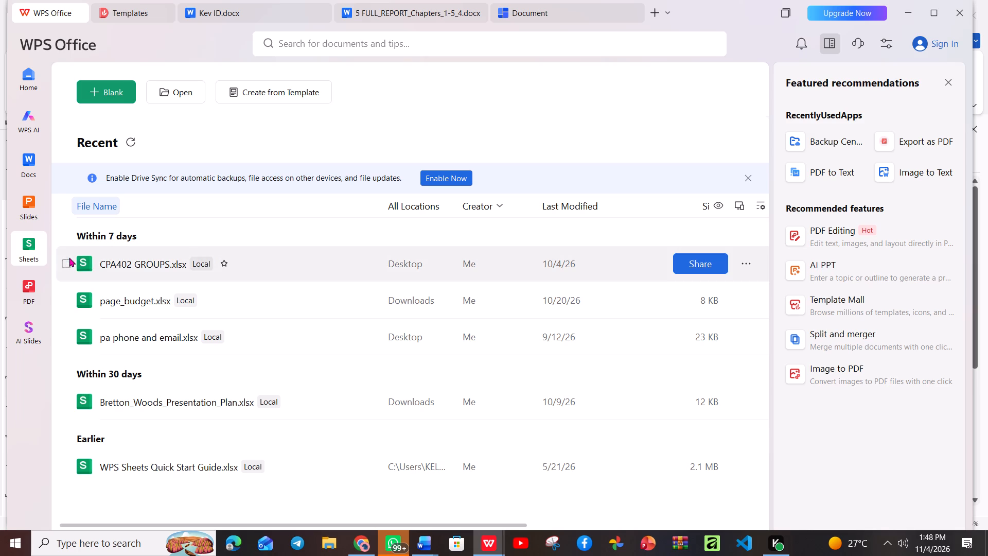
left_click(141, 271)
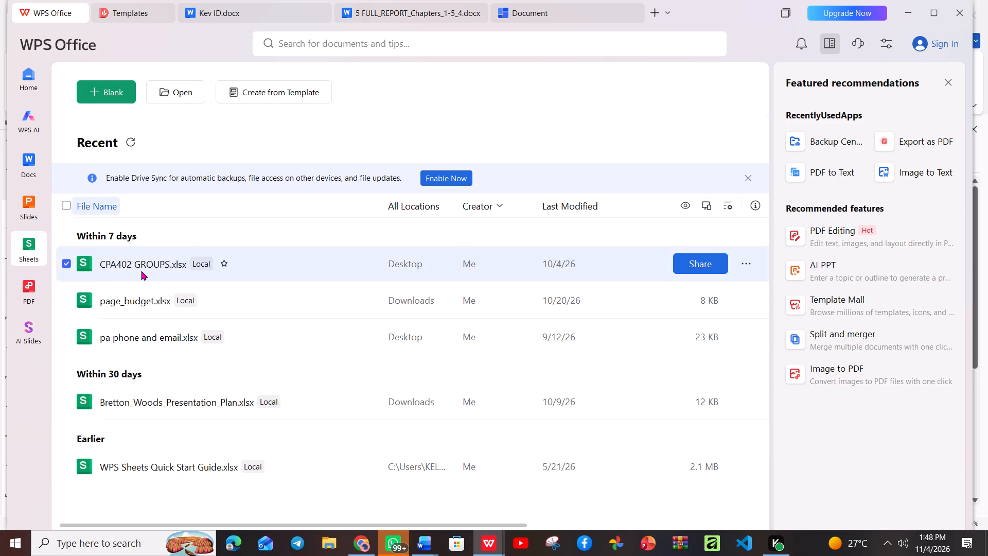
double_click(141, 271)
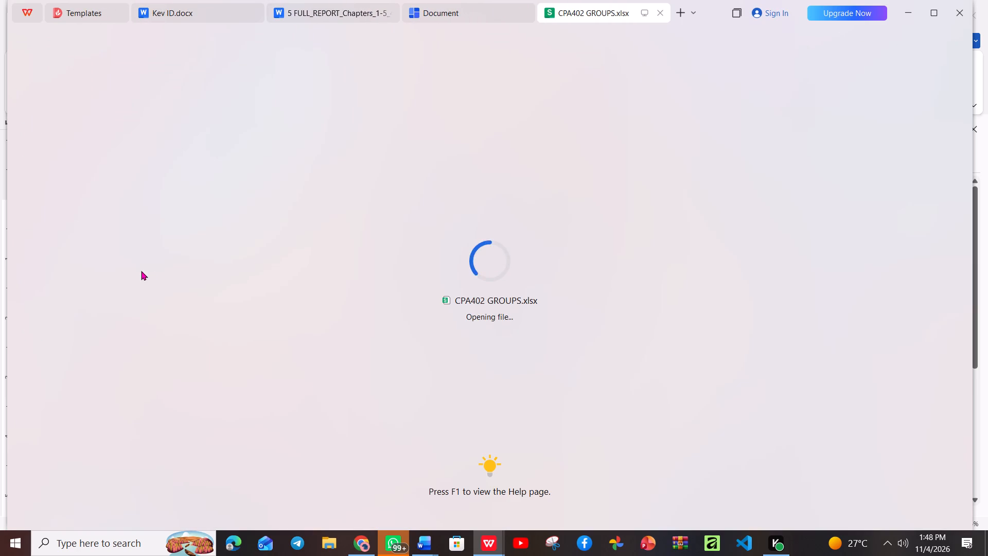
Close the Kev ID.docx, 5 FULL_REPORT_Chapters_1-5_4.docx and Document files, keeping CPA402 GROUPS.xlsx open.
left_click(257, 14)
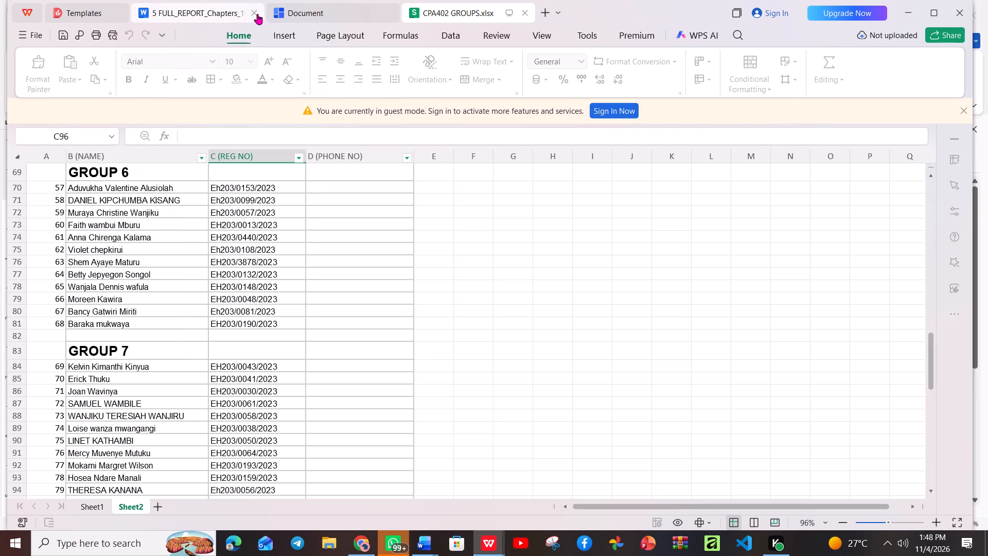
left_click(257, 14)
left_click(257, 14)
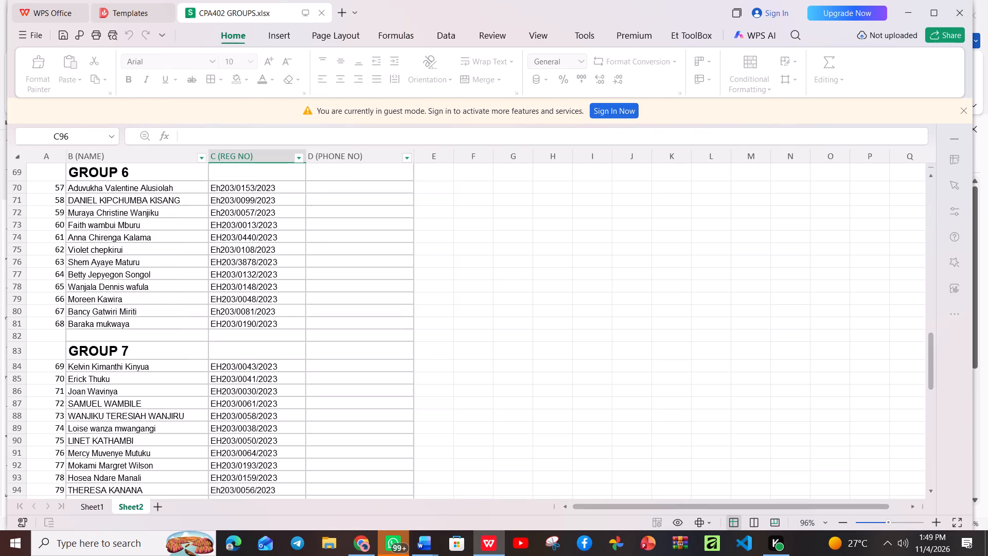
Return to the start of the group list on Sheet2 and open the WPS account sign-in window.
scroll(329, 283, "up", 16)
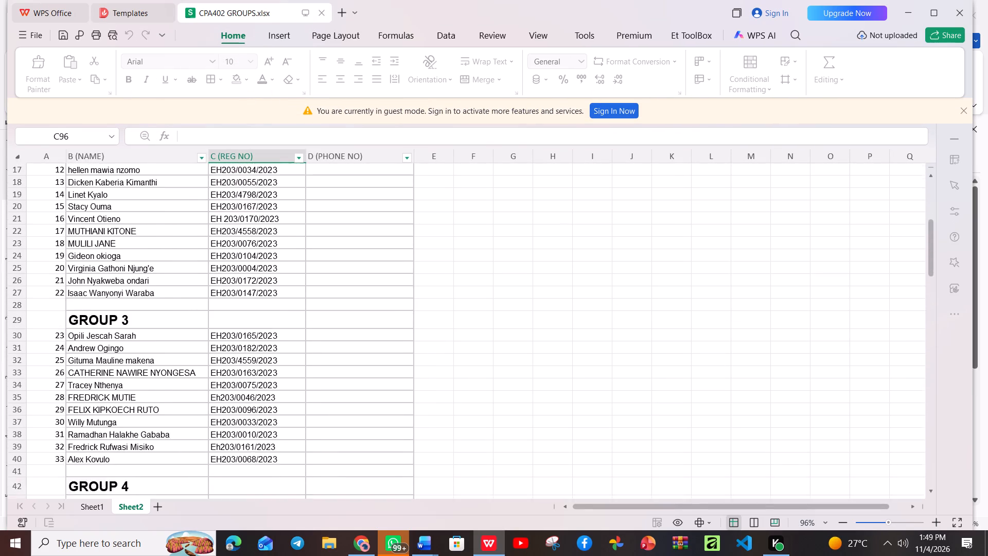
scroll(331, 247, "up", 8)
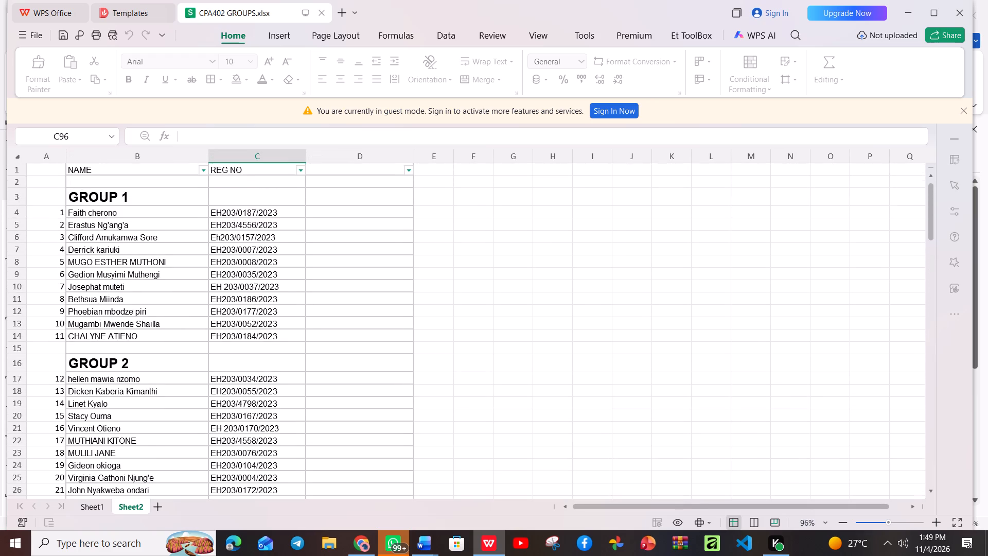
scroll(331, 247, "up", 7)
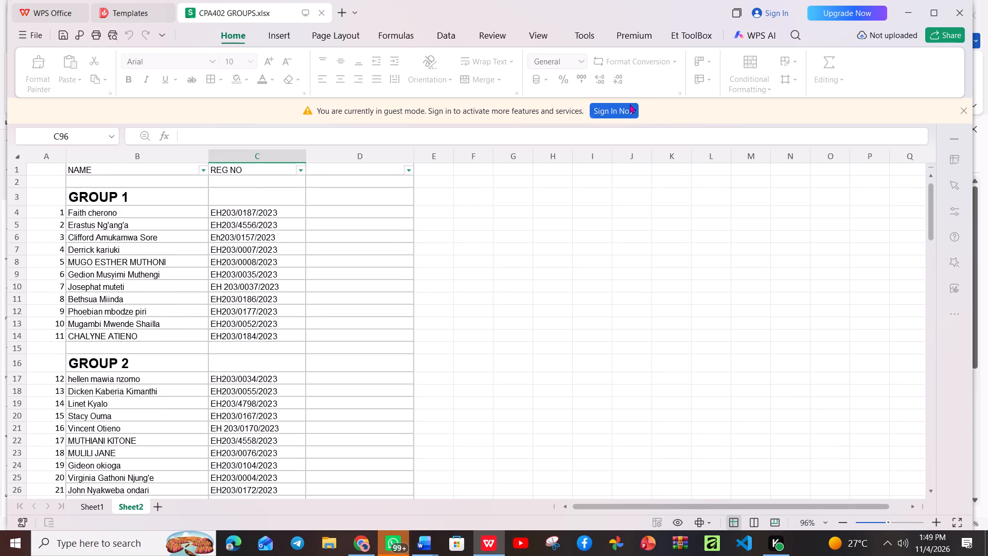
left_click(621, 111)
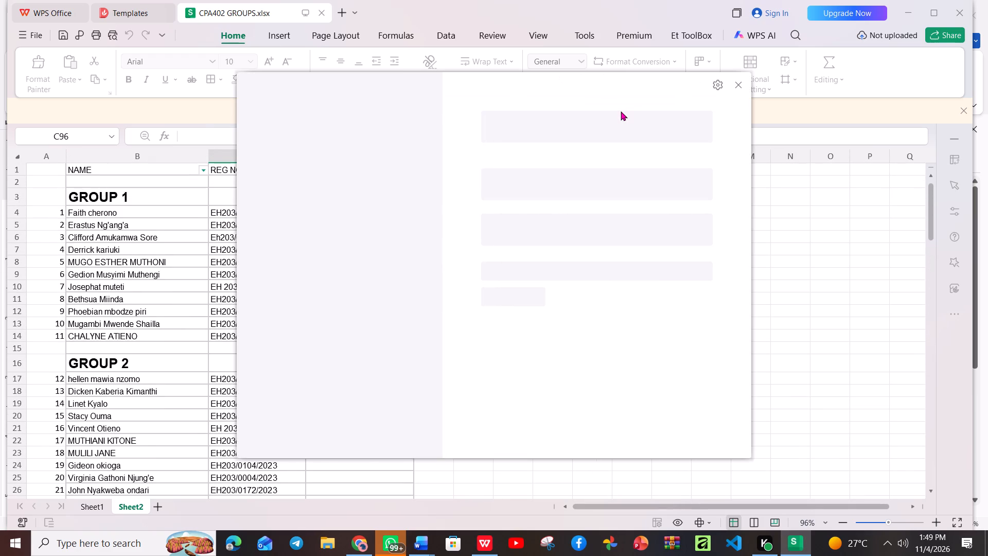
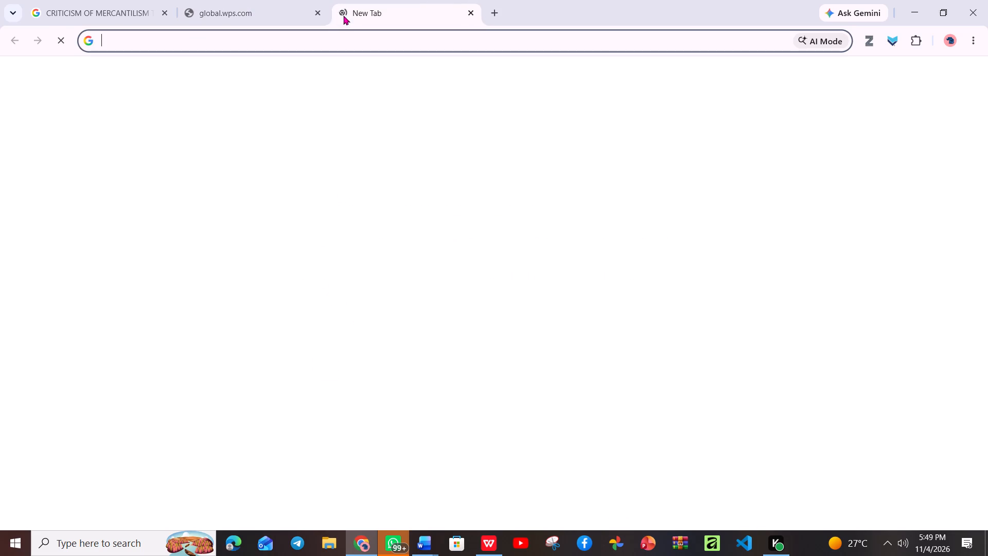
Close the global.wps.com browser tab and return to the CPA402 GROUPS.xlsx workbook in WPS Office.
left_click(319, 11)
left_click(319, 11)
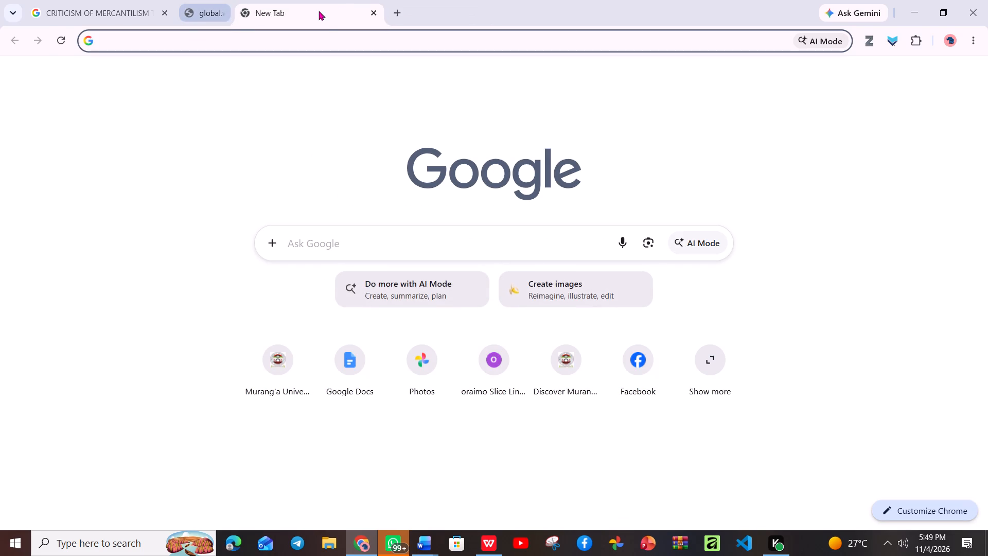
left_click(492, 543)
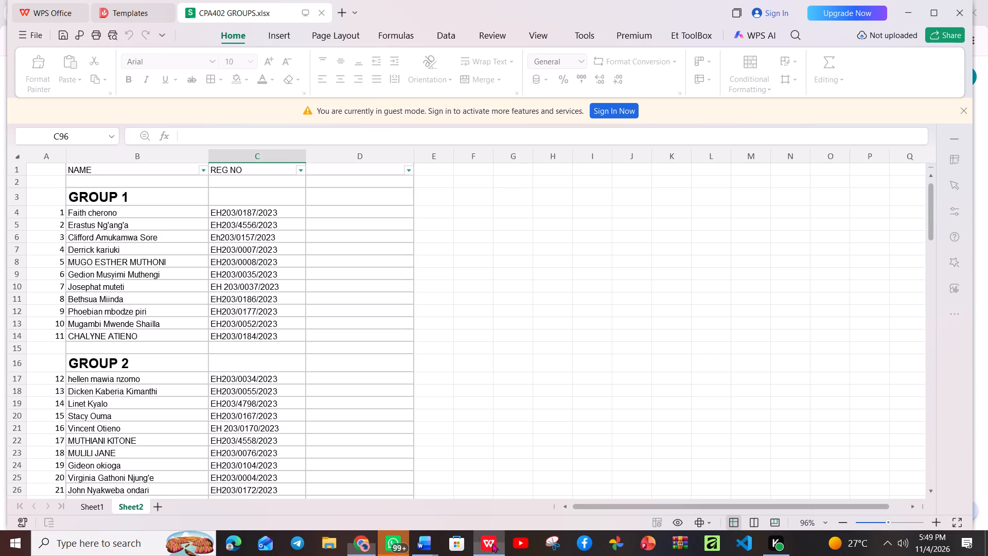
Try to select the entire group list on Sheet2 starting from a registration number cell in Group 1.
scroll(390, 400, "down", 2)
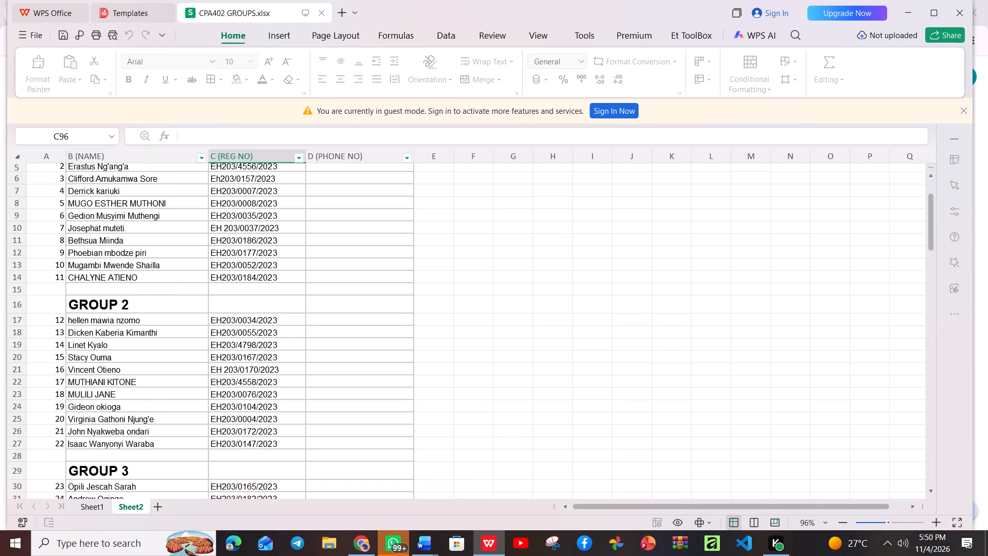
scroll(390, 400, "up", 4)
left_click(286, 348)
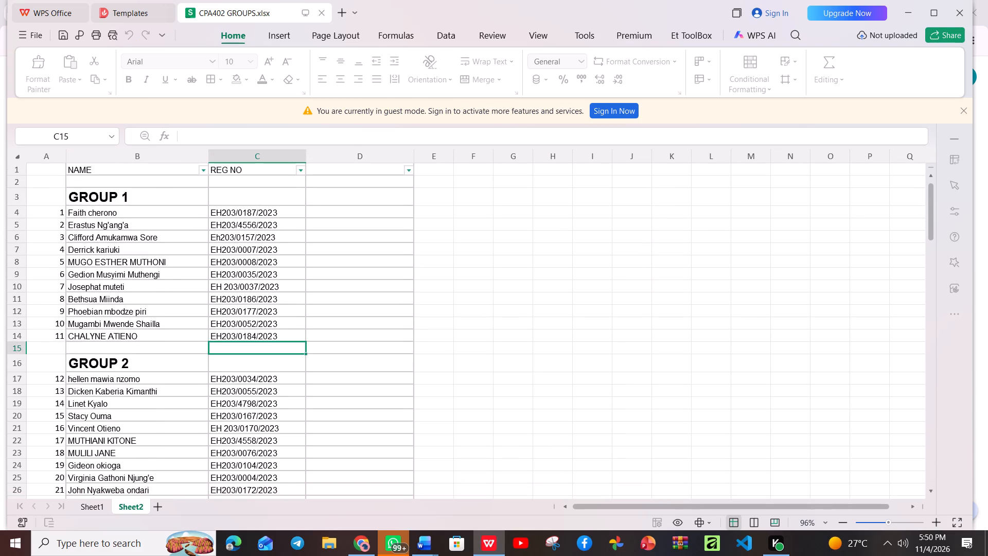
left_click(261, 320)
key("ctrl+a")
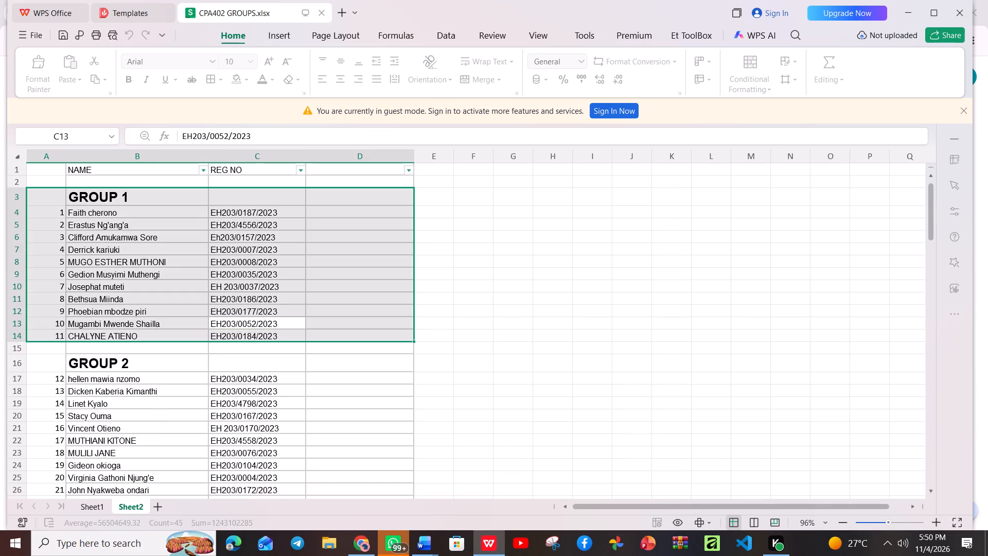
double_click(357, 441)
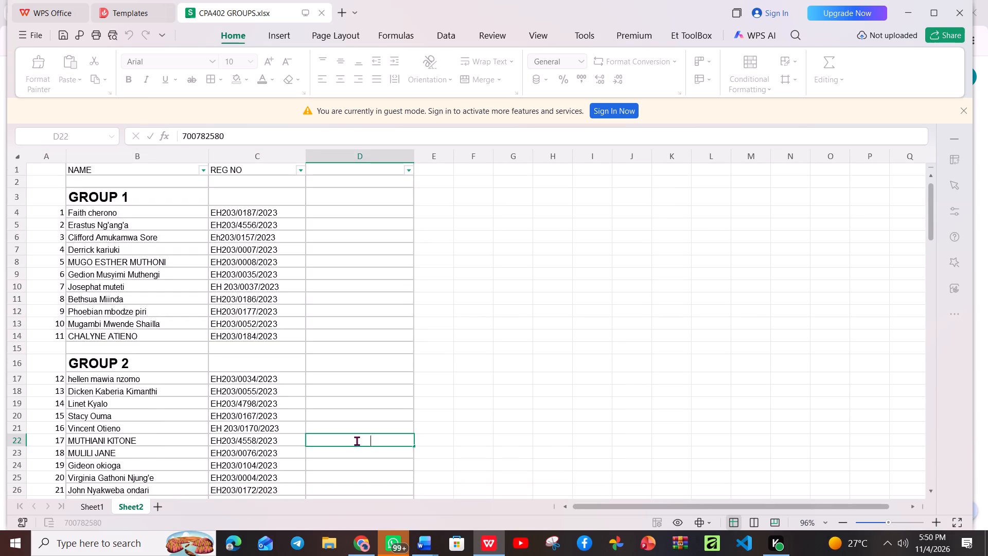
Copy the whole group list on Sheet2, from cell A1 to the last Group 10 member's row in column D.
scroll(275, 359, "up", 3)
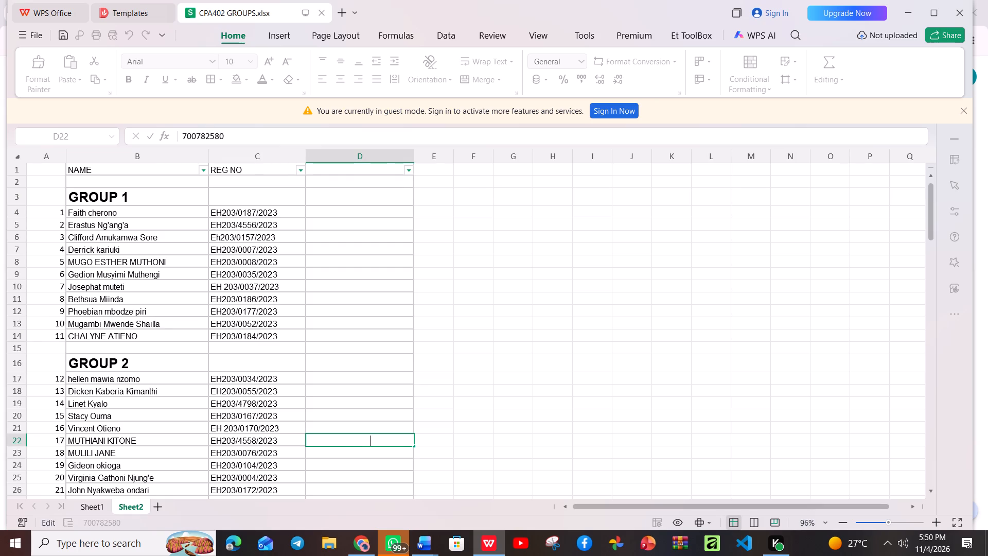
scroll(496, 313, "right", 3)
scroll(355, 314, "up", 2)
scroll(355, 314, "down", 6)
scroll(355, 314, "up", 8)
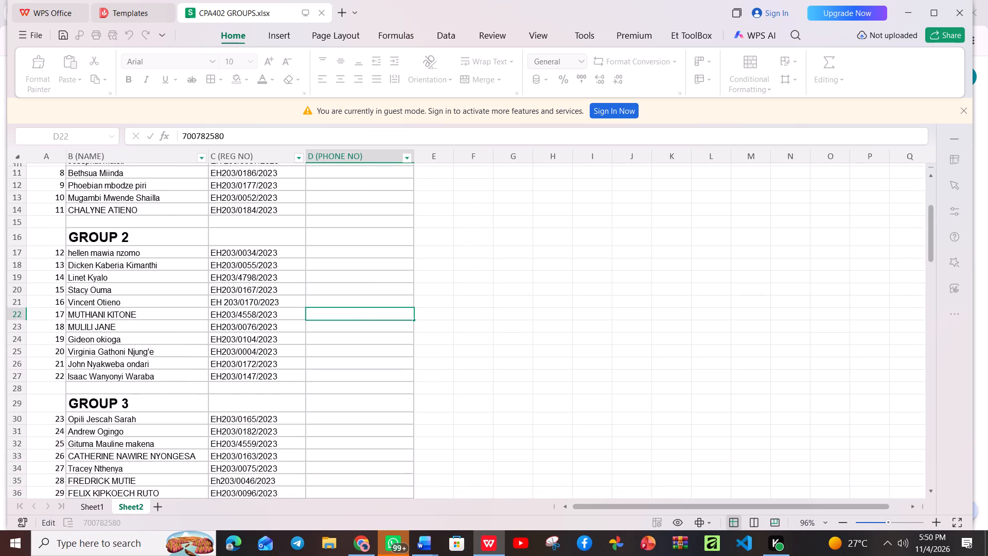
scroll(355, 314, "up", 12)
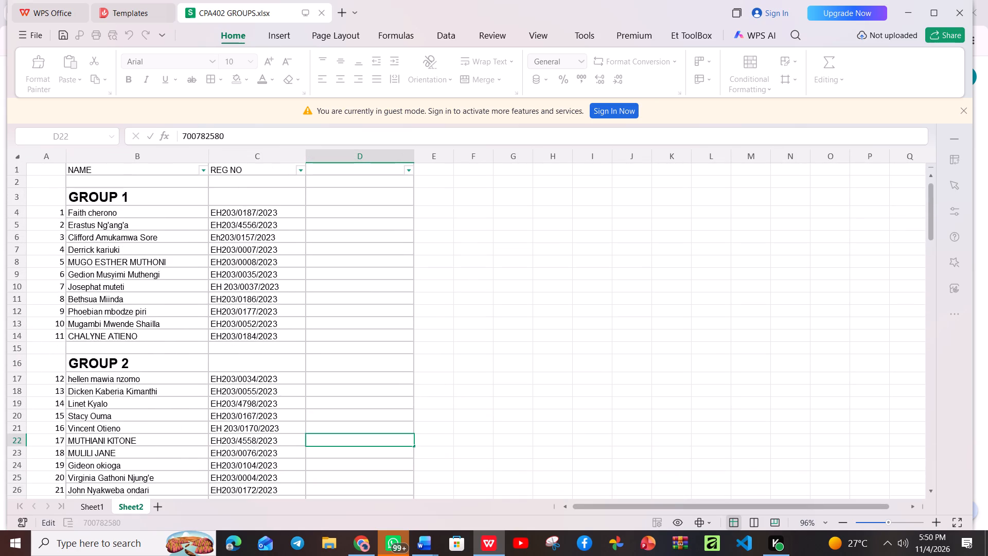
left_click_drag(51, 169, 269, 503)
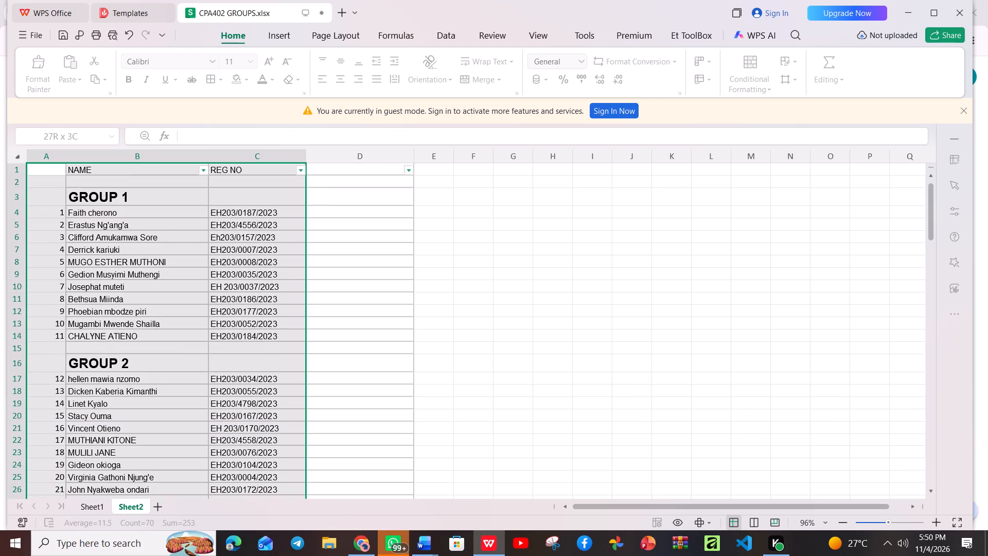
left_click_drag(269, 503, 269, 555)
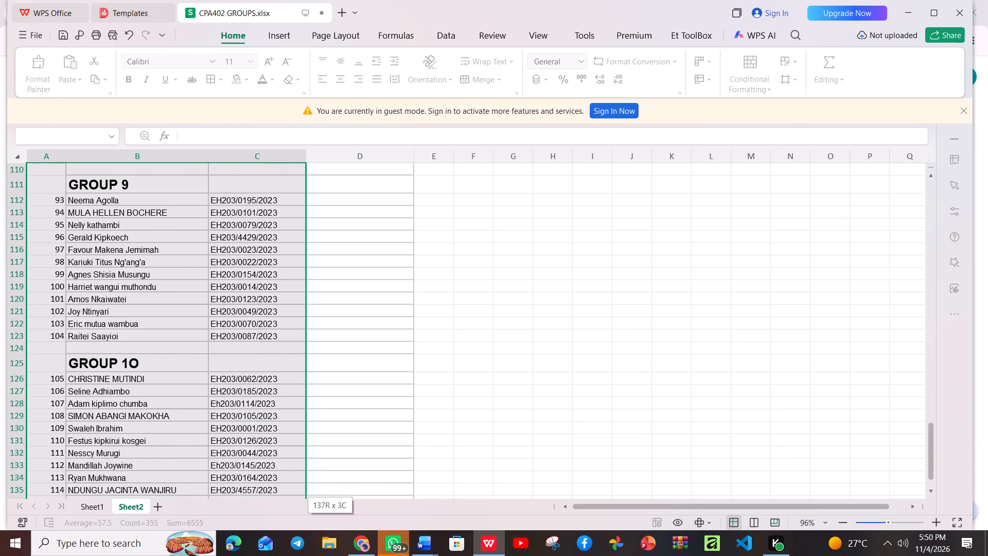
left_click_drag(269, 555, 224, 435)
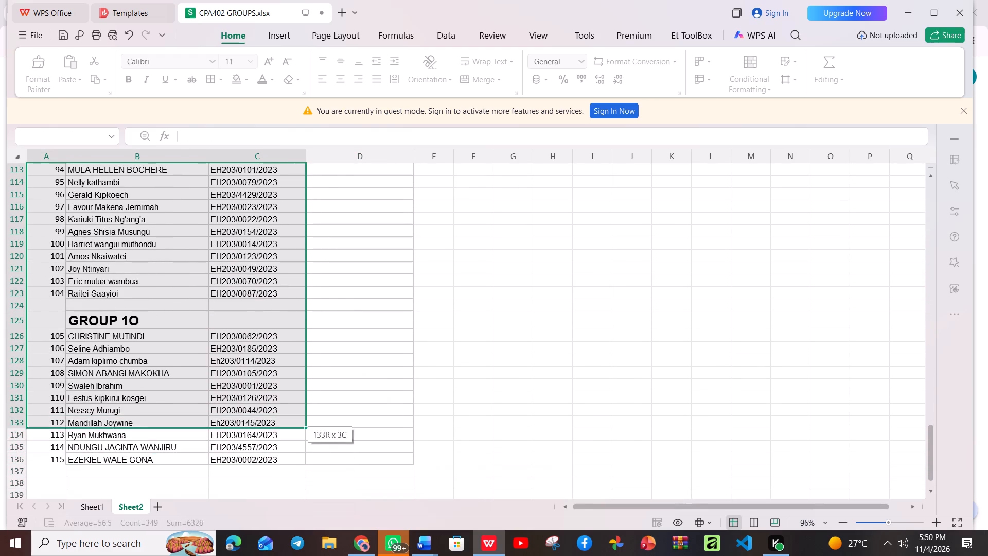
left_click_drag(224, 435, 333, 456)
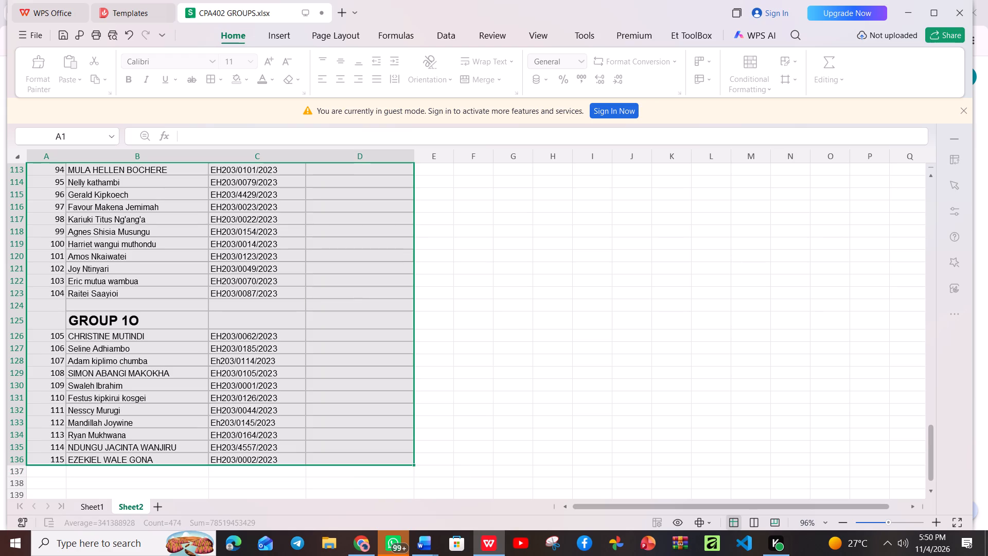
key("ctrl+c")
Launch Microsoft Excel by searching for EXC and create a blank workbook.
left_click(105, 547)
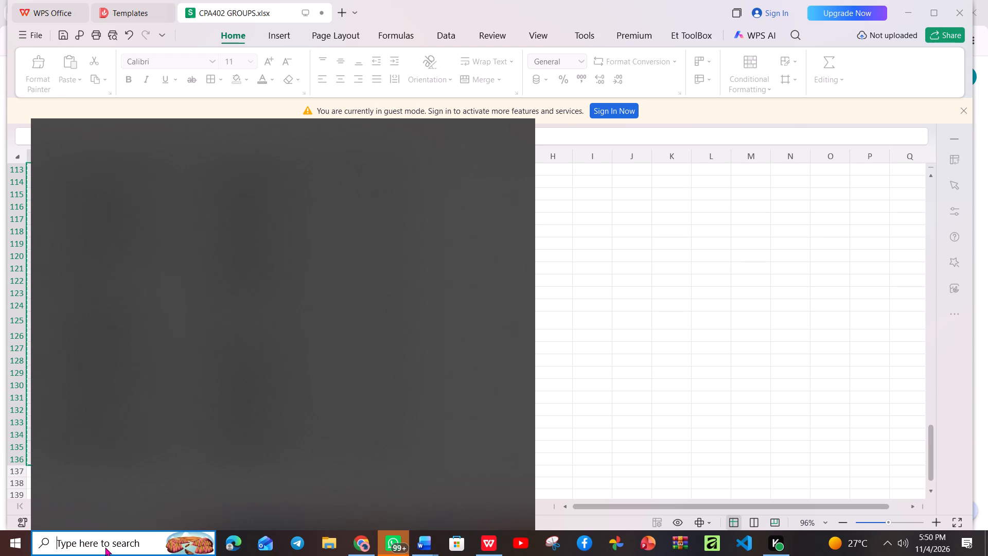
type("EXC")
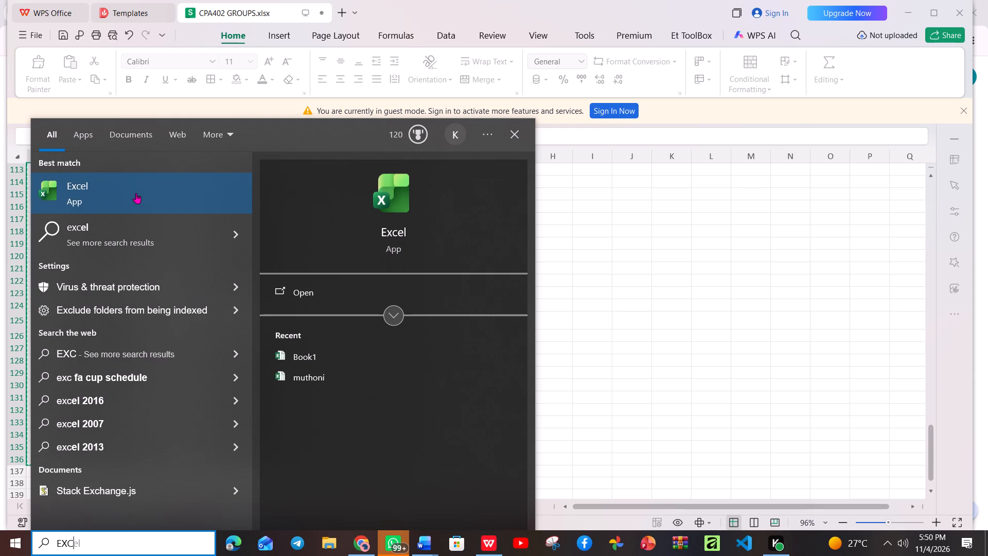
double_click(136, 193)
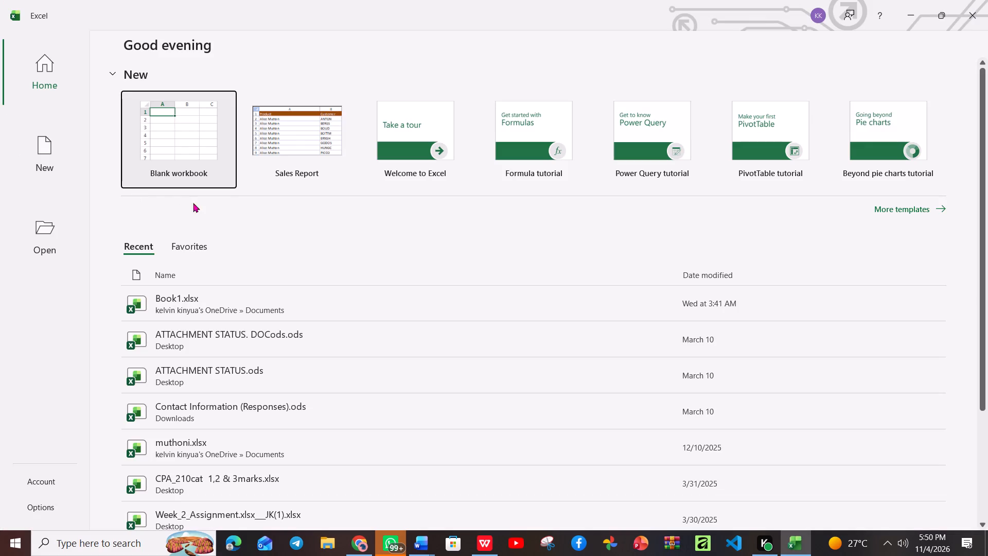
double_click(195, 131)
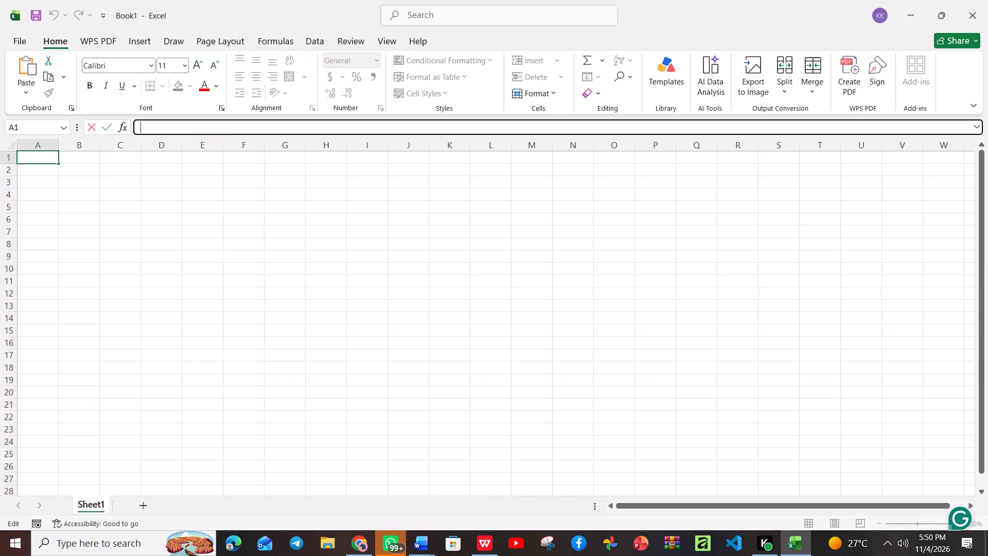
Paste the copied group list into cell A1's contents in the blank workbook and return to its start.
key("ctrl+v")
scroll(56, 186, "up", 1)
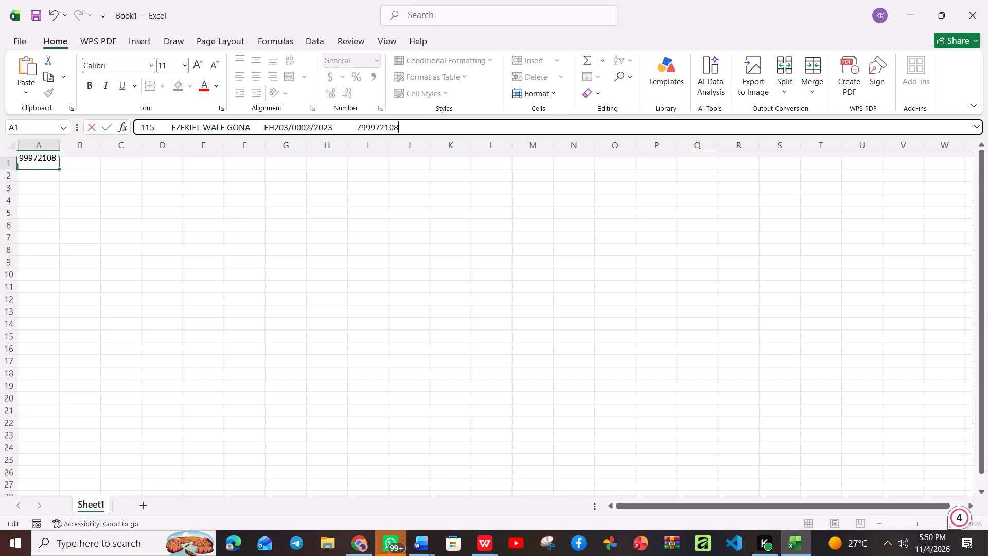
scroll(56, 186, "up", 1)
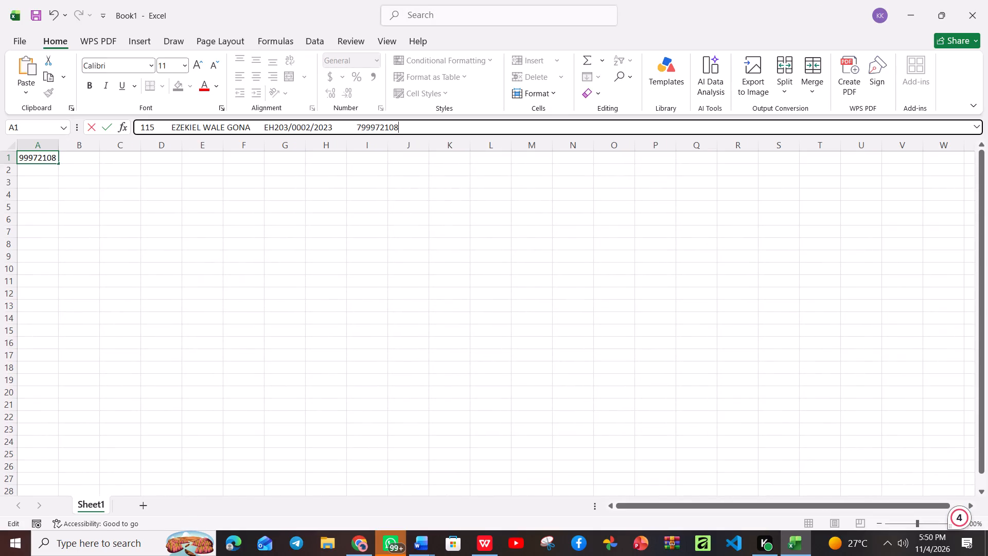
double_click(62, 167)
scroll(84, 207, "up", 1)
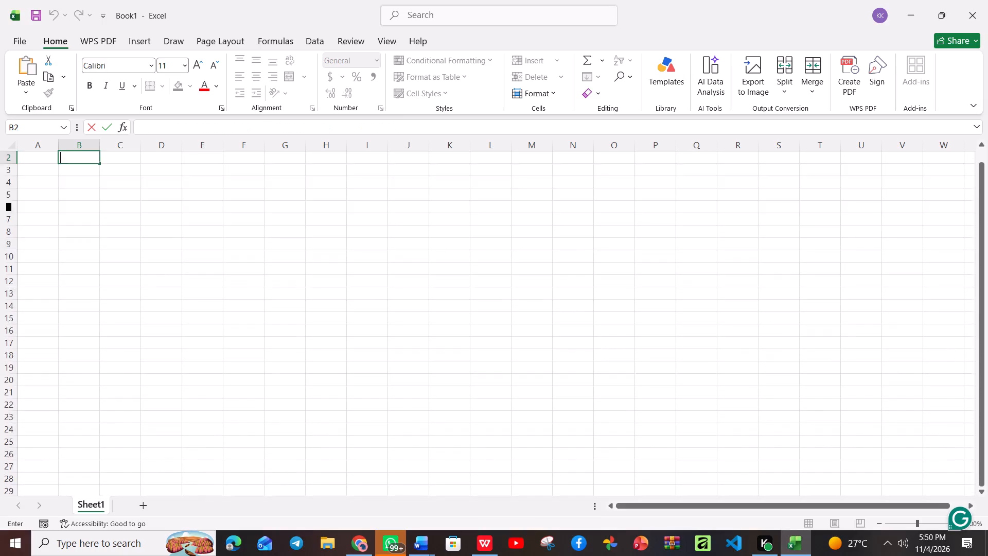
scroll(84, 207, "up", 4)
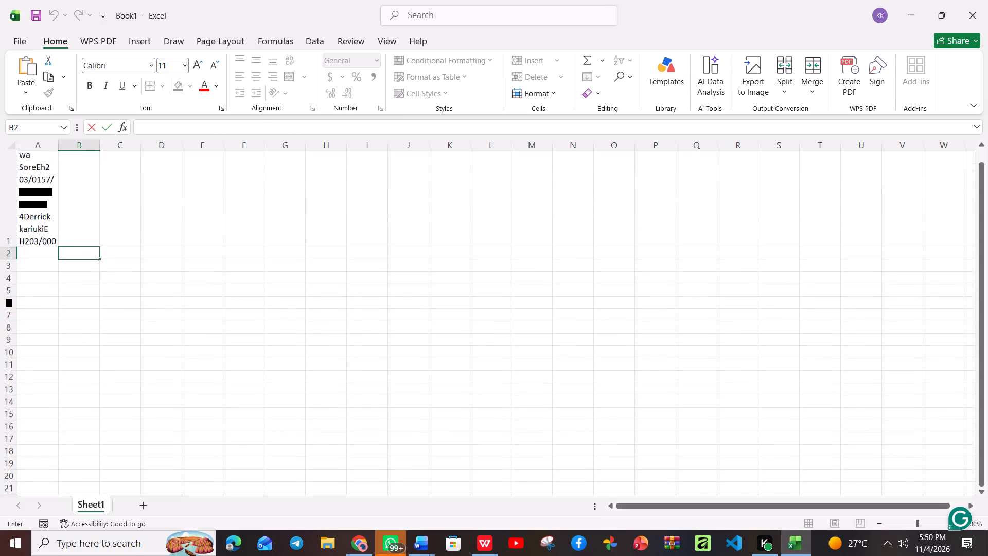
scroll(66, 212, "up", 6)
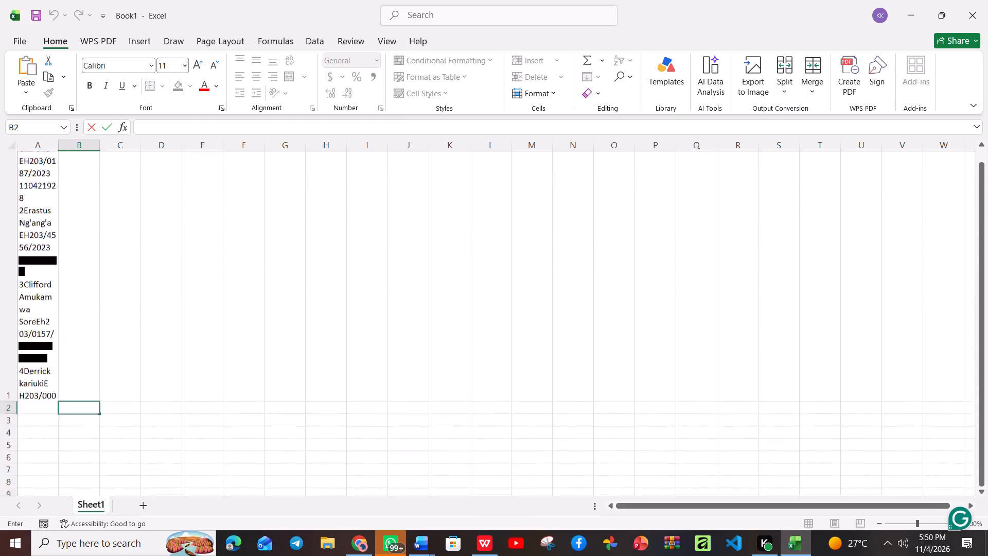
scroll(66, 212, "up", 6)
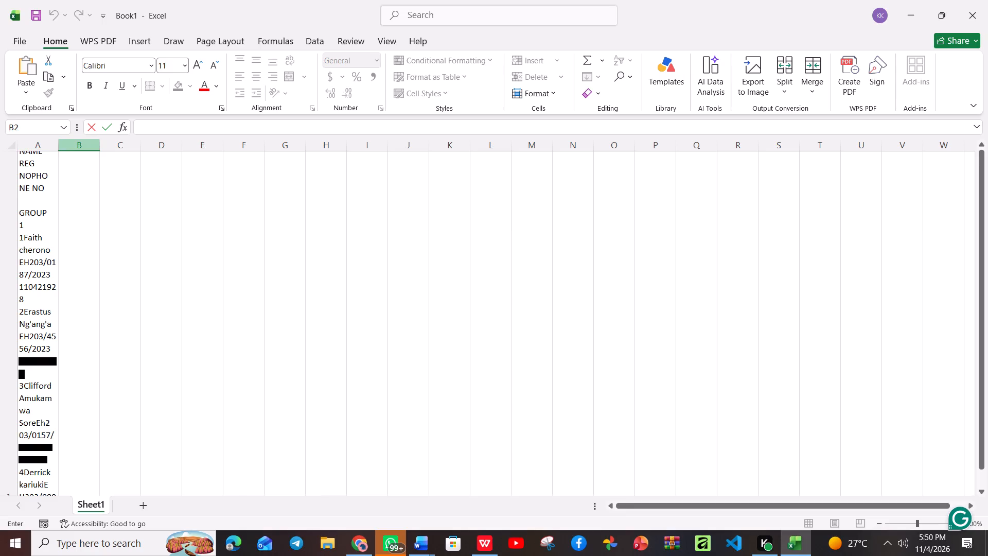
Widen column A until each member's entry in the pasted list fits on a single line.
left_click_drag(59, 146, 92, 151)
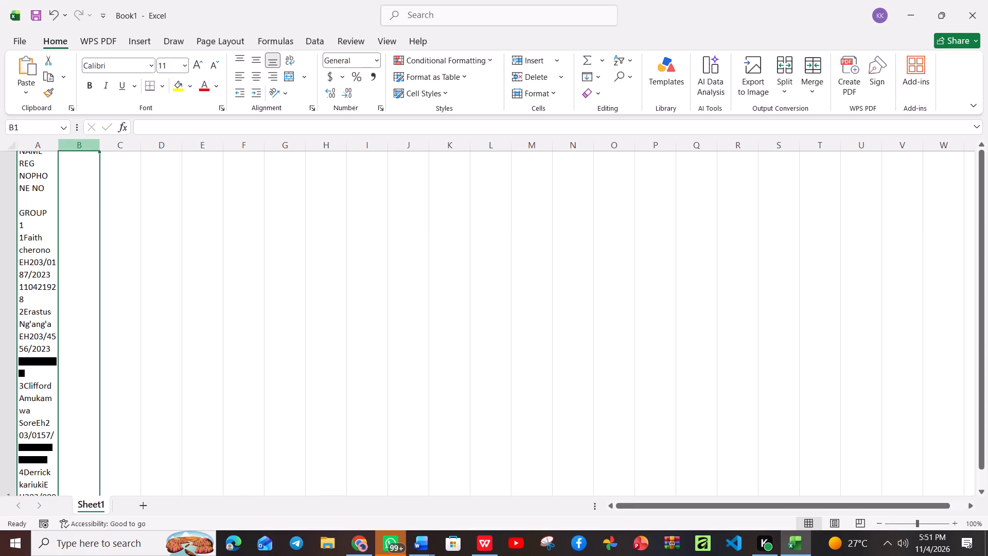
left_click_drag(59, 141, 222, 142)
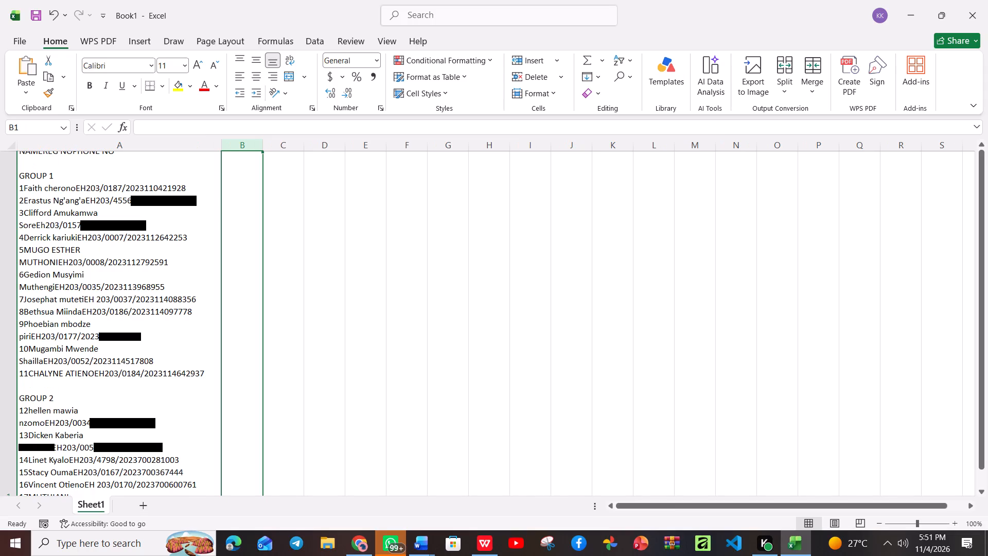
scroll(131, 277, "up", 2)
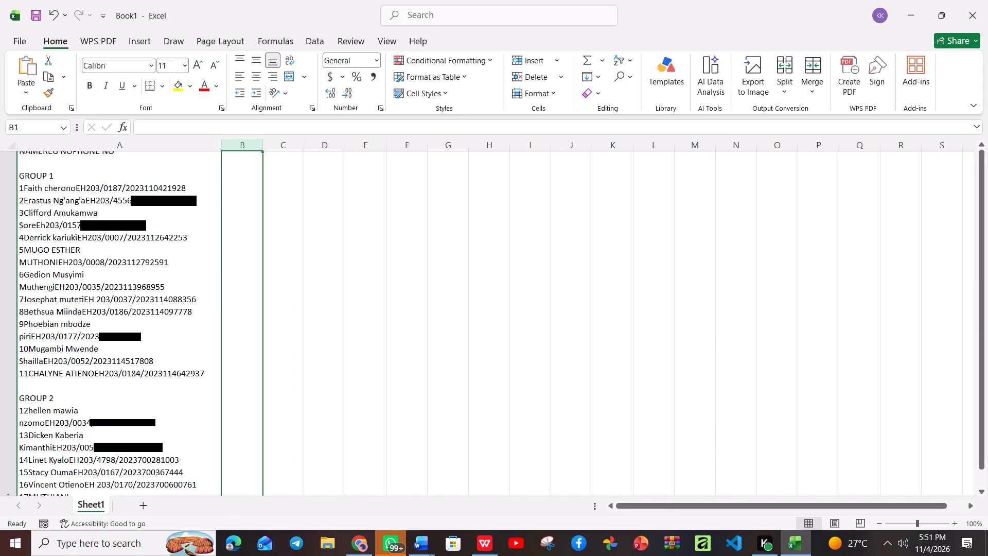
left_click_drag(221, 143, 227, 143)
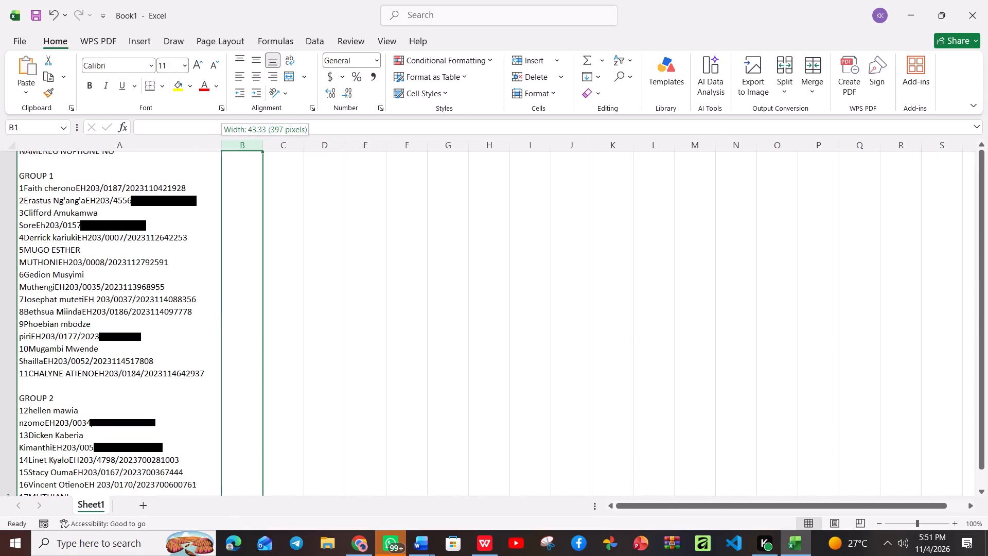
left_click_drag(227, 143, 358, 157)
Examine the pasted list in column A from its header to its end to check its layout and completeness.
scroll(197, 307, "up", 1)
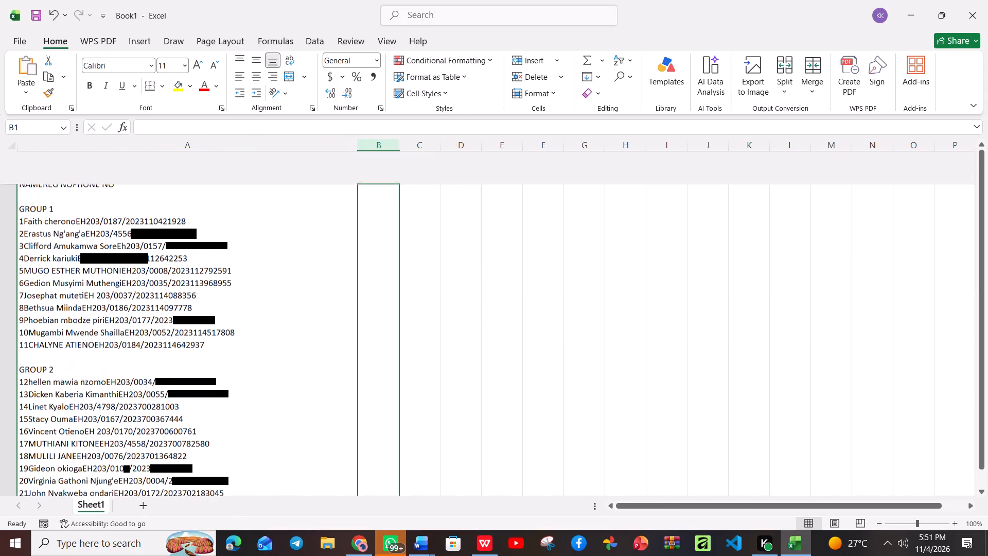
scroll(197, 307, "up", 2)
scroll(150, 264, "down", 2)
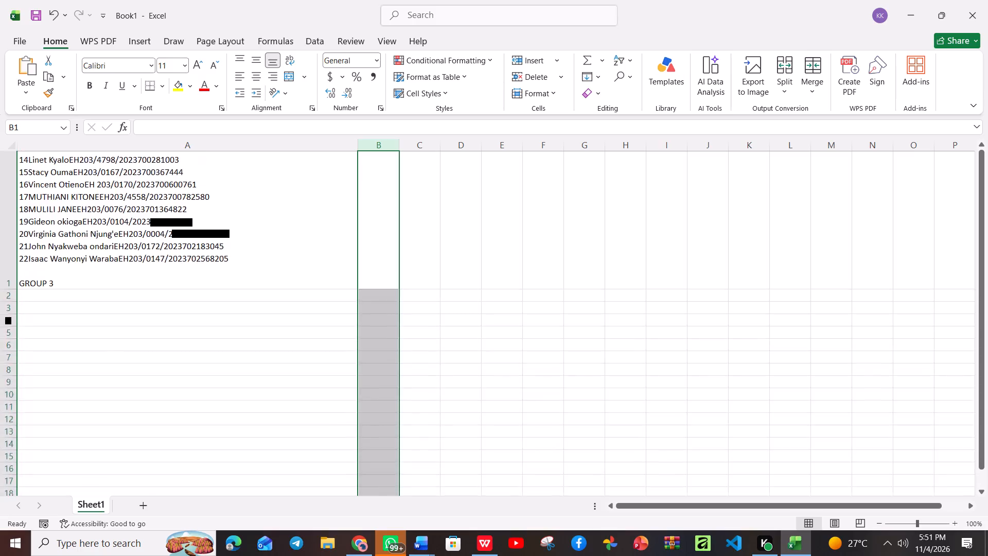
scroll(150, 264, "down", 1)
scroll(219, 248, "down", 1)
scroll(219, 248, "up", 2)
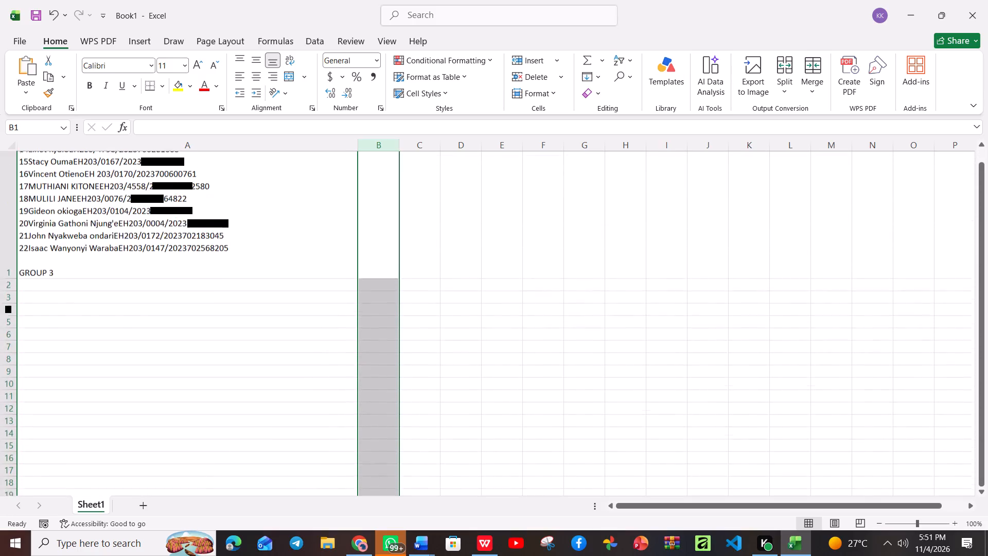
scroll(219, 248, "up", 1)
scroll(220, 301, "up", 2)
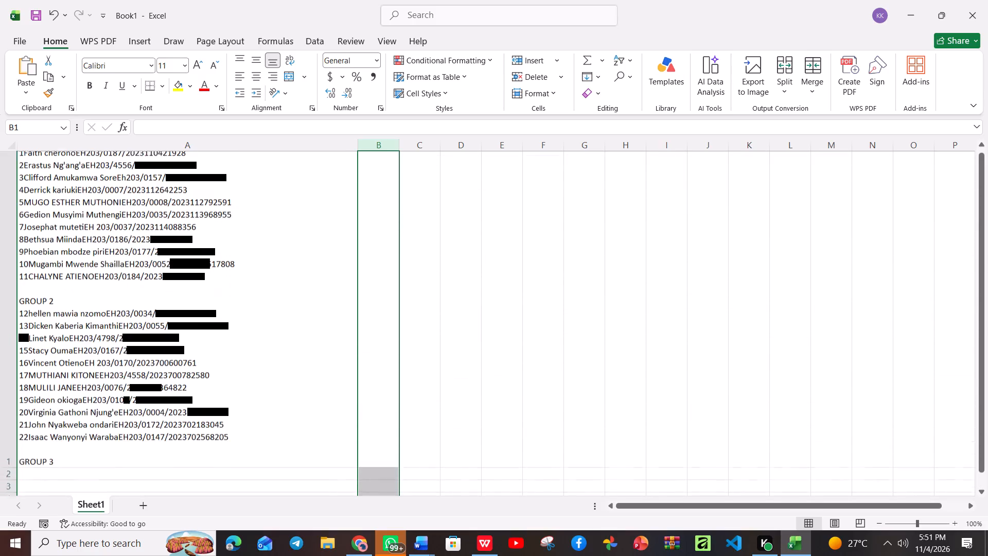
scroll(37, 354, "down", 2)
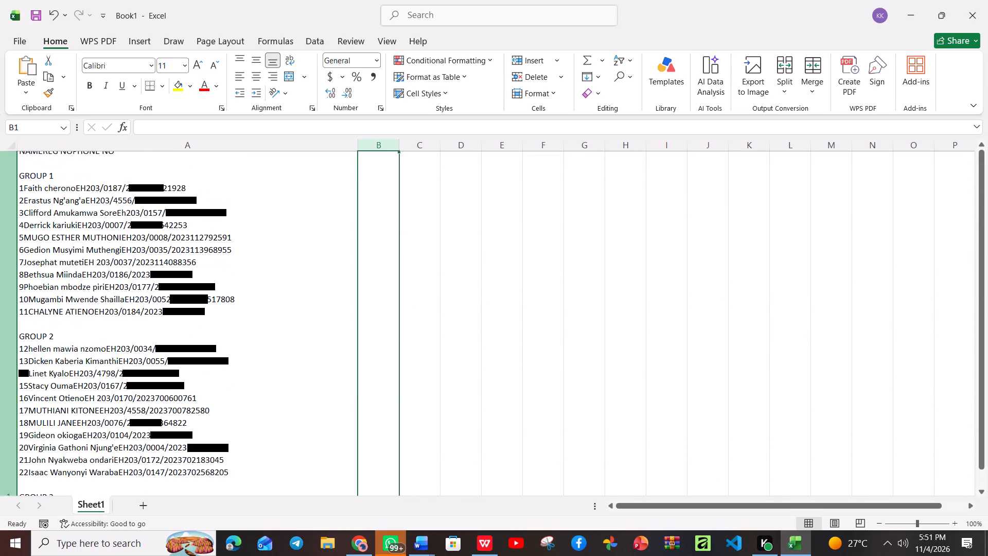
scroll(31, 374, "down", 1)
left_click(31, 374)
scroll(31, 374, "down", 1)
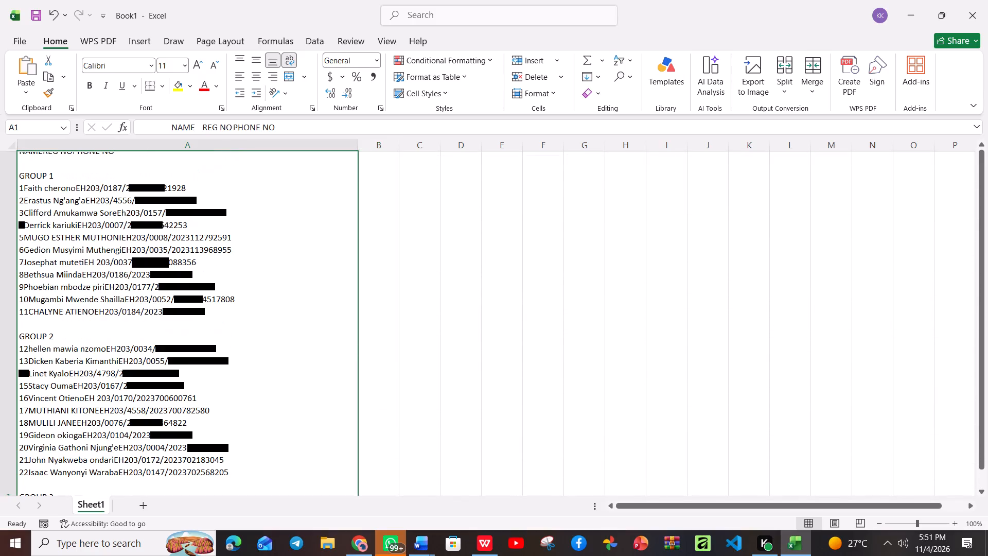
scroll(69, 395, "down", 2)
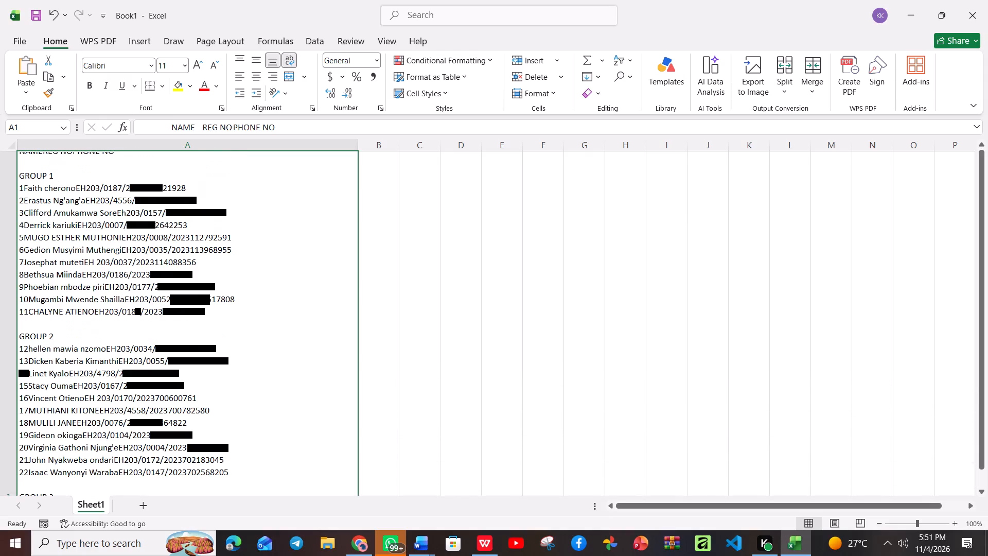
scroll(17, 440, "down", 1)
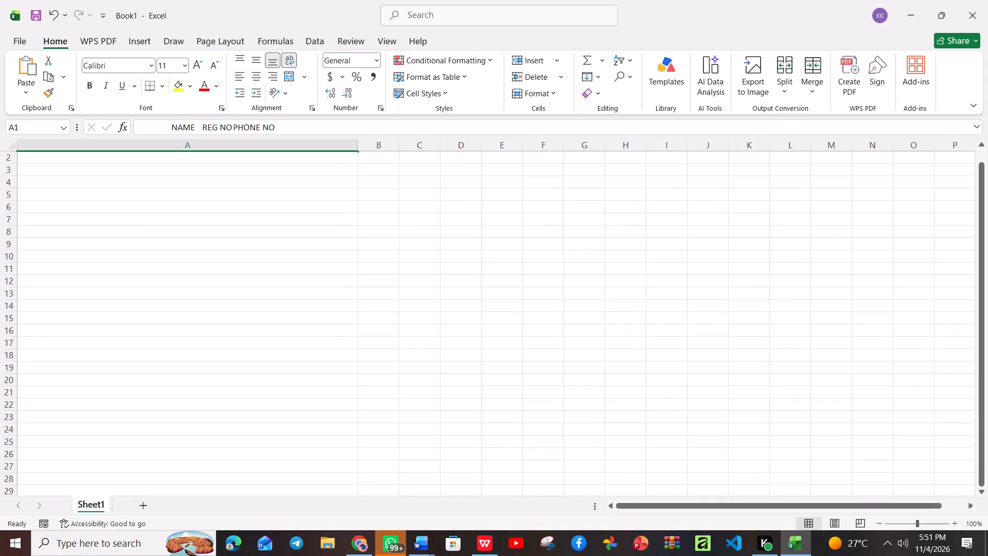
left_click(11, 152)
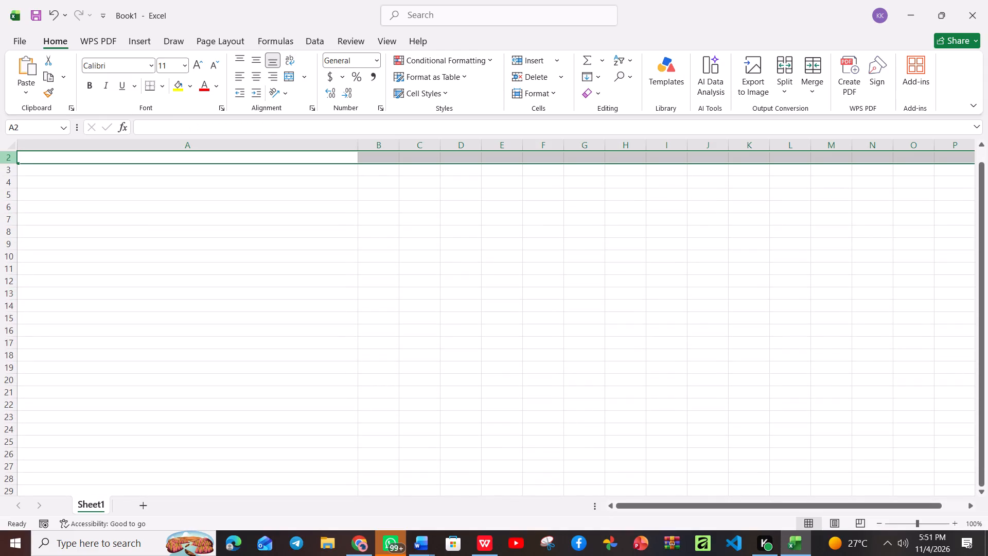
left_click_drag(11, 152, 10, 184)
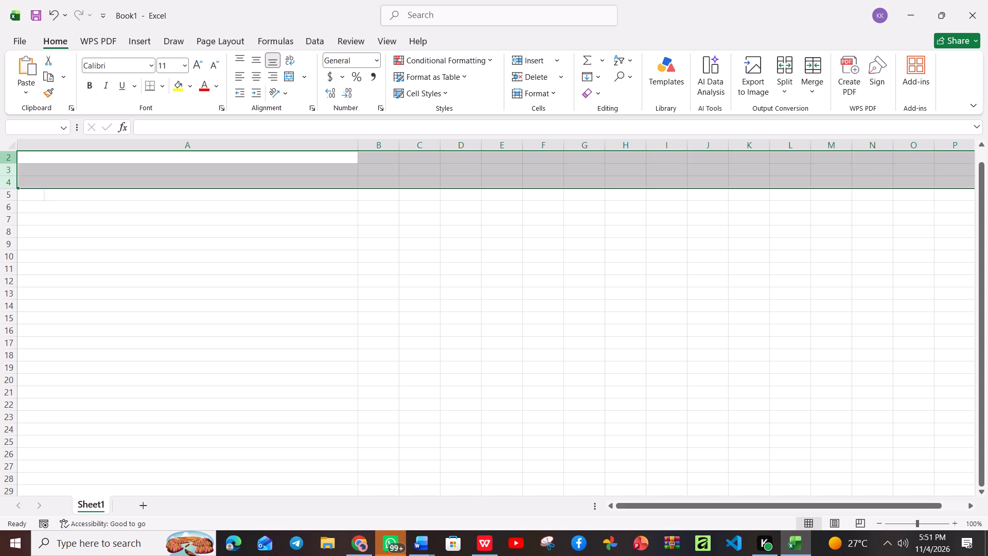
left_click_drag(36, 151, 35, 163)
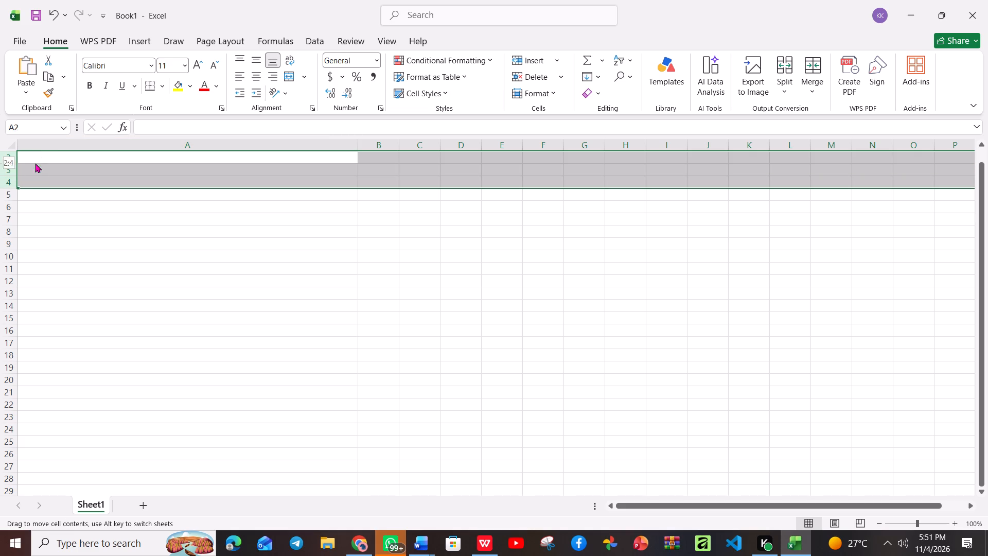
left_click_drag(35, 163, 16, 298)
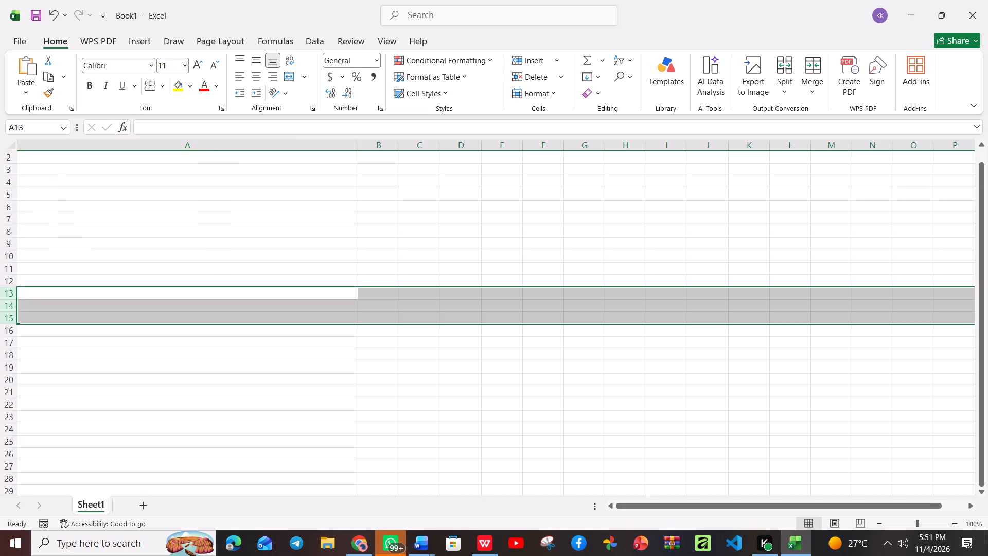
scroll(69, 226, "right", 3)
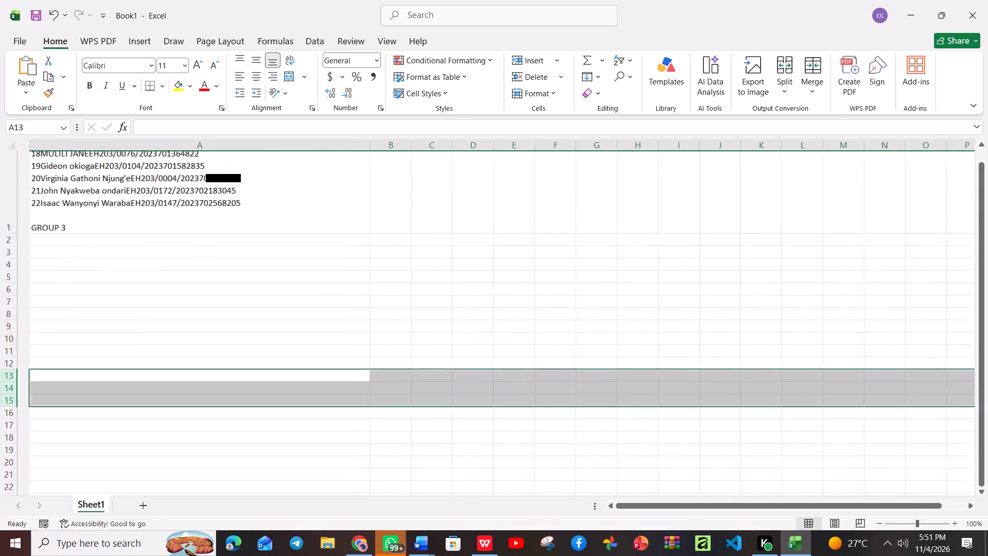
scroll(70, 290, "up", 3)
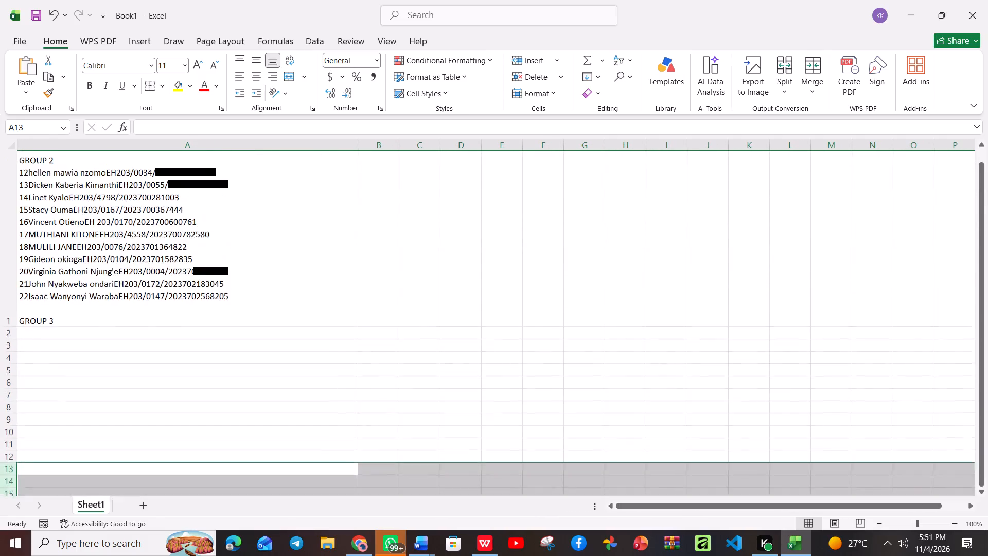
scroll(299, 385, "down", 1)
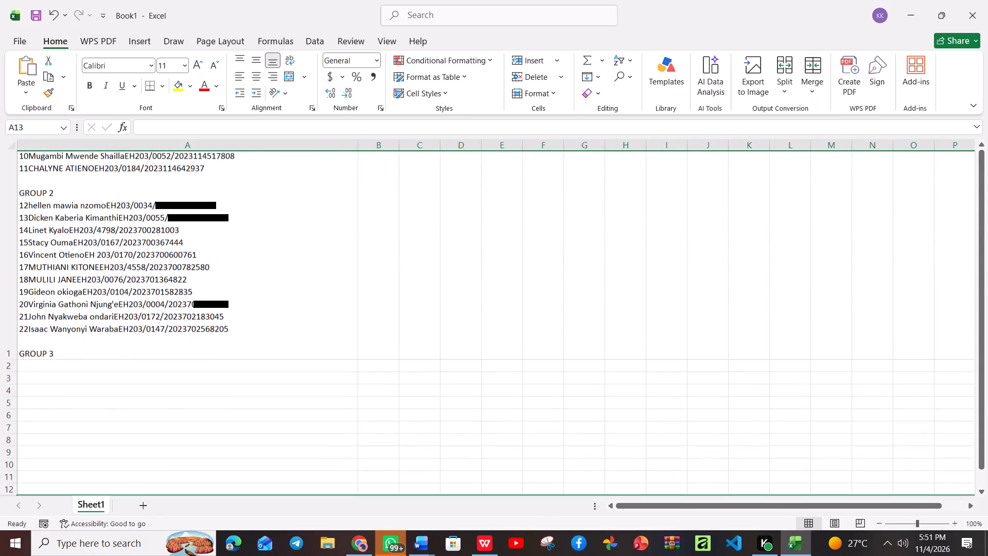
Open cell A1's pasted list for editing and examine the entries around groups 8, 9 and 10.
triple_click(341, 310)
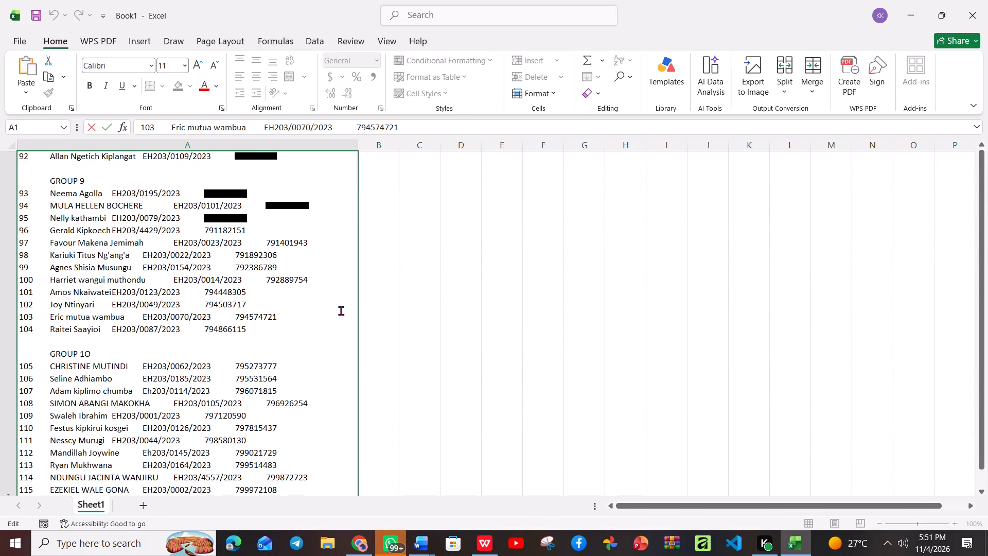
scroll(341, 310, "down", 2)
scroll(341, 310, "up", 5)
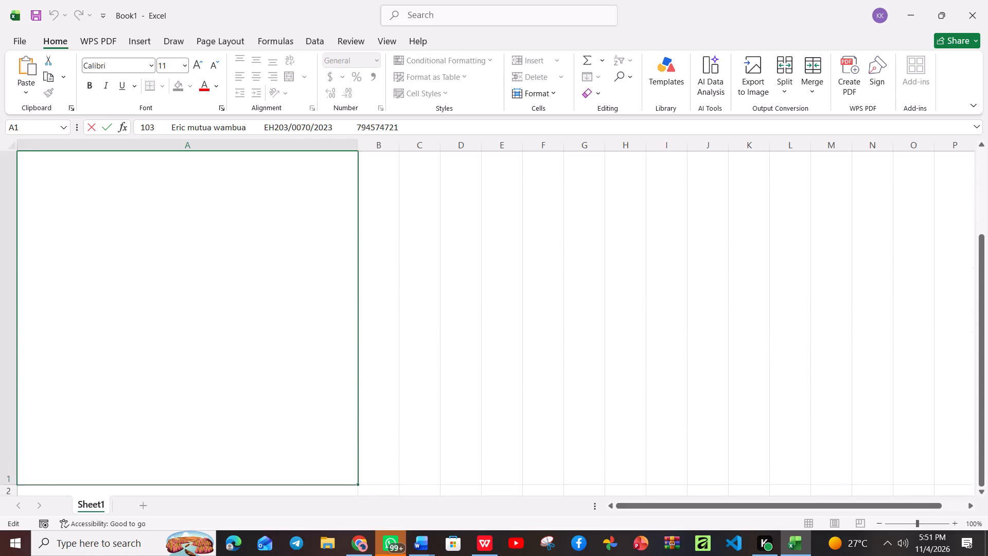
scroll(341, 310, "up", 14)
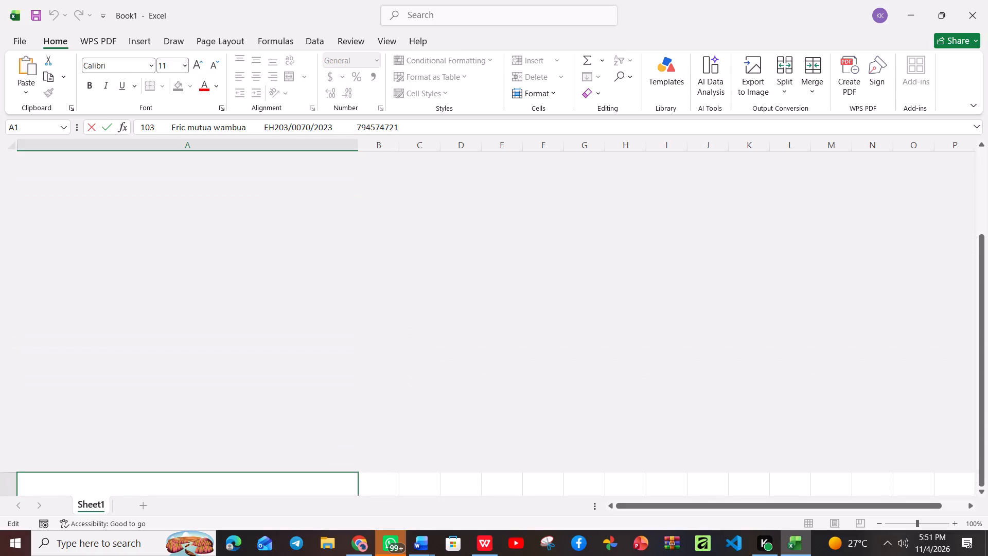
scroll(341, 310, "down", 4)
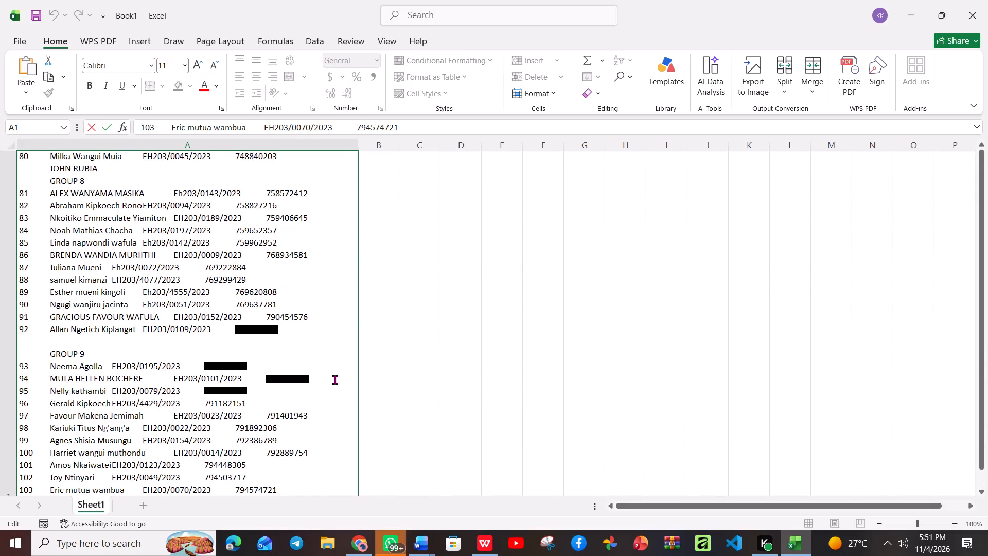
scroll(306, 379, "down", 1)
scroll(306, 379, "up", 8)
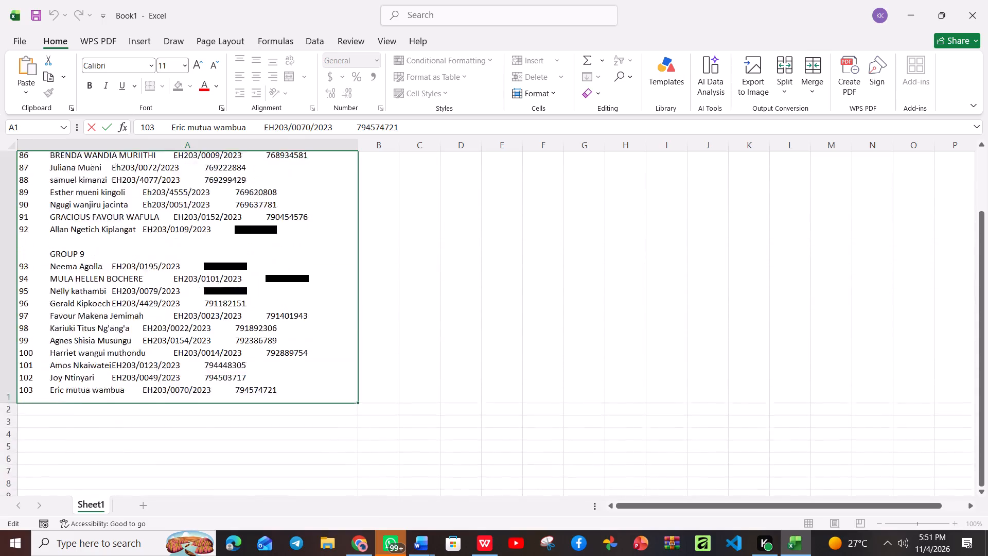
scroll(306, 379, "up", 5)
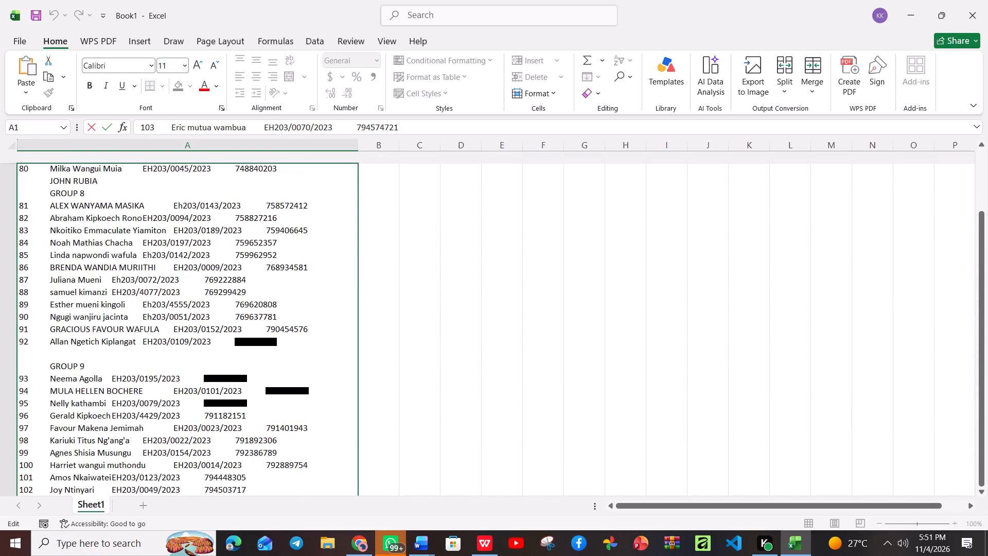
scroll(306, 379, "up", 1)
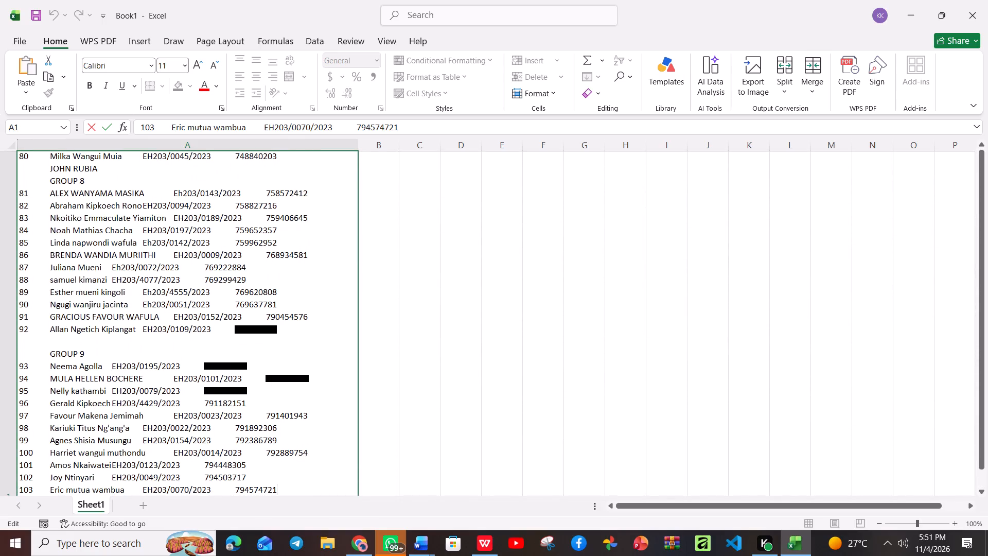
In WPS Office, copy the GROUP 10 names and registration numbers in B126:C136, and return to the Excel workbook.
left_click(480, 535)
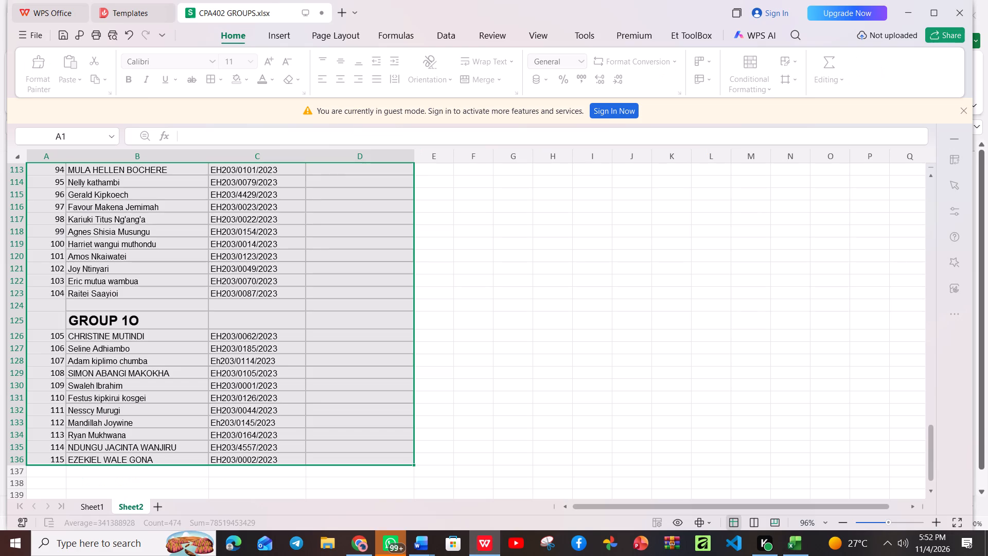
left_click(241, 373)
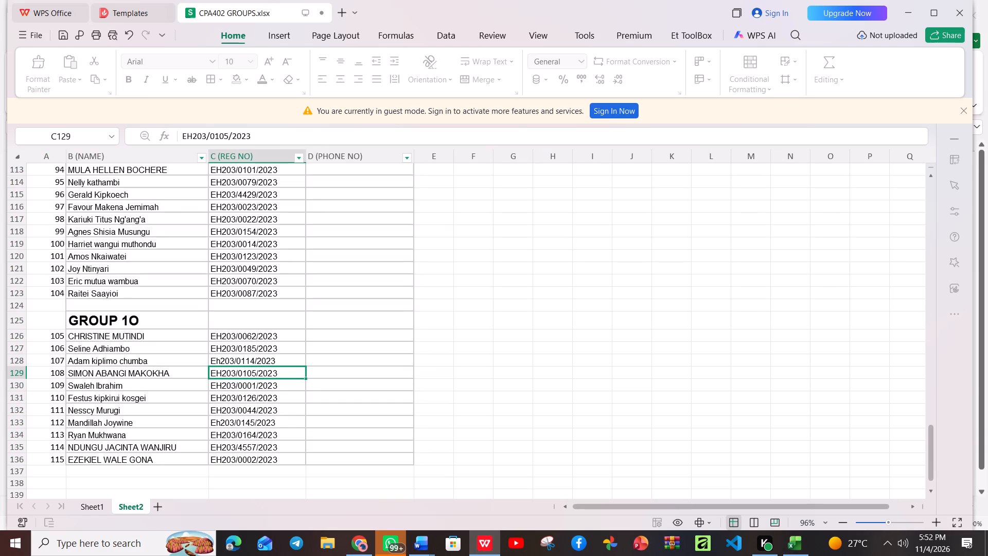
left_click_drag(103, 336, 252, 448)
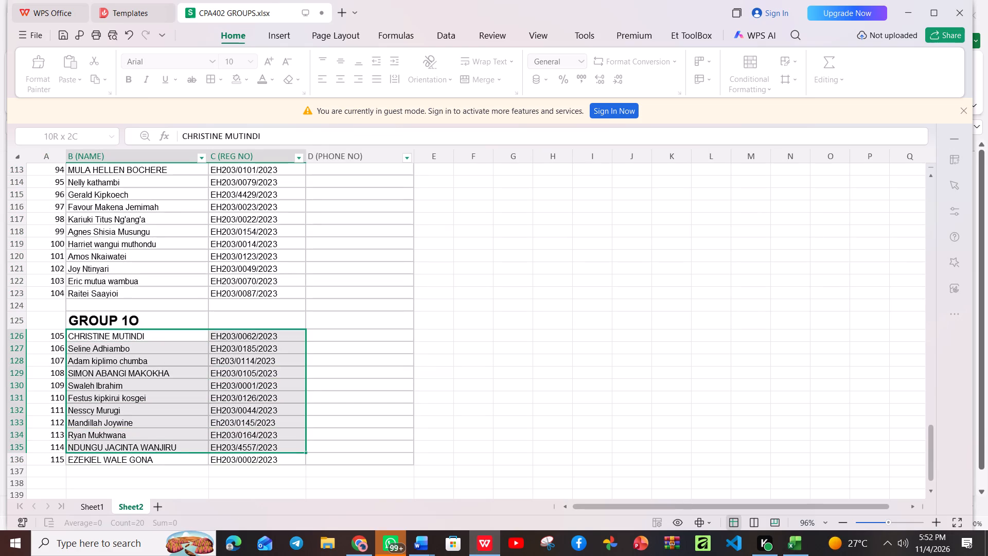
left_click_drag(252, 448, 252, 455)
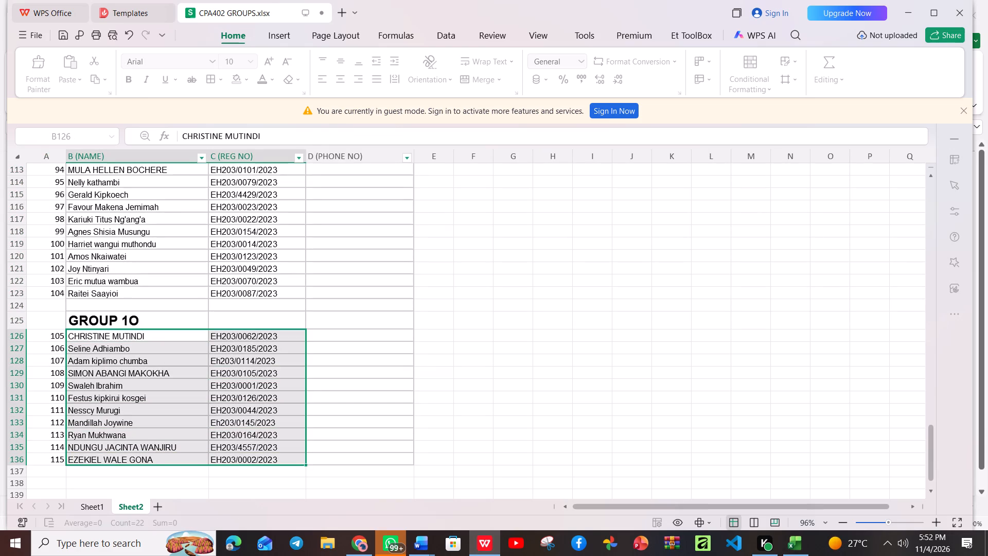
key("ctrl+c")
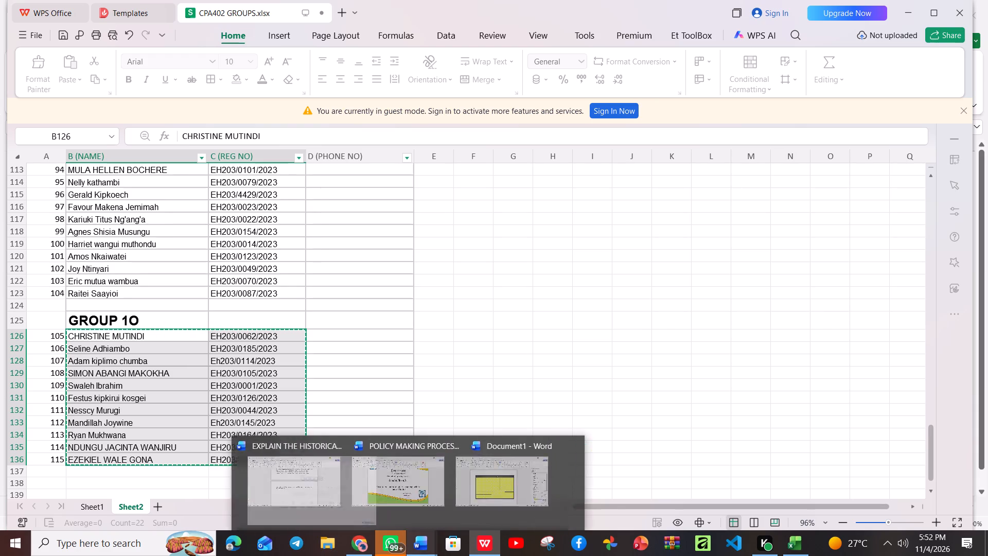
left_click(798, 538)
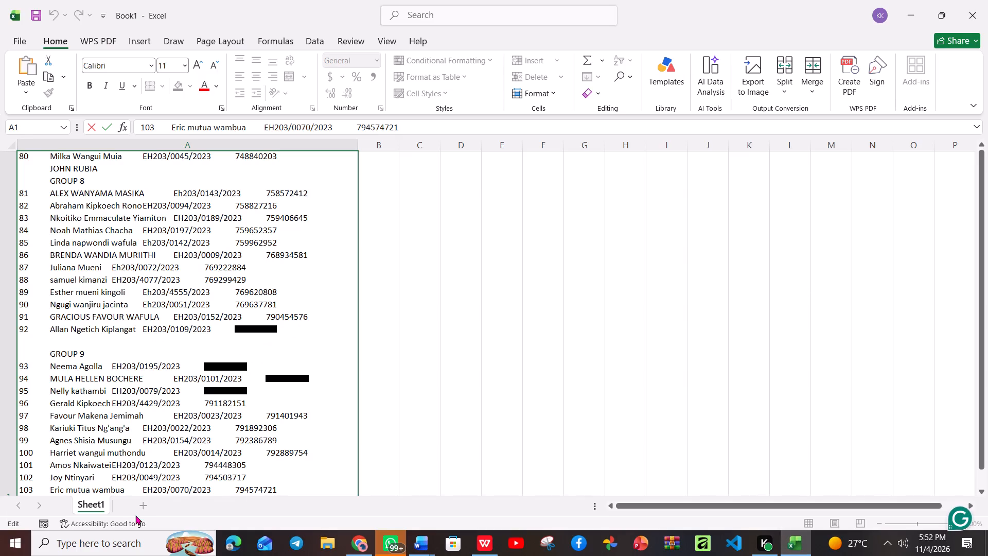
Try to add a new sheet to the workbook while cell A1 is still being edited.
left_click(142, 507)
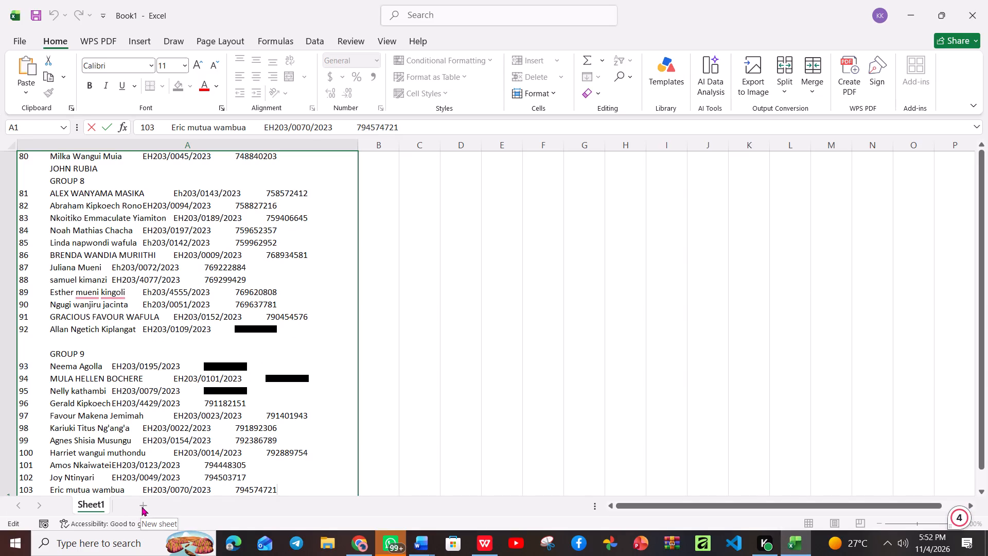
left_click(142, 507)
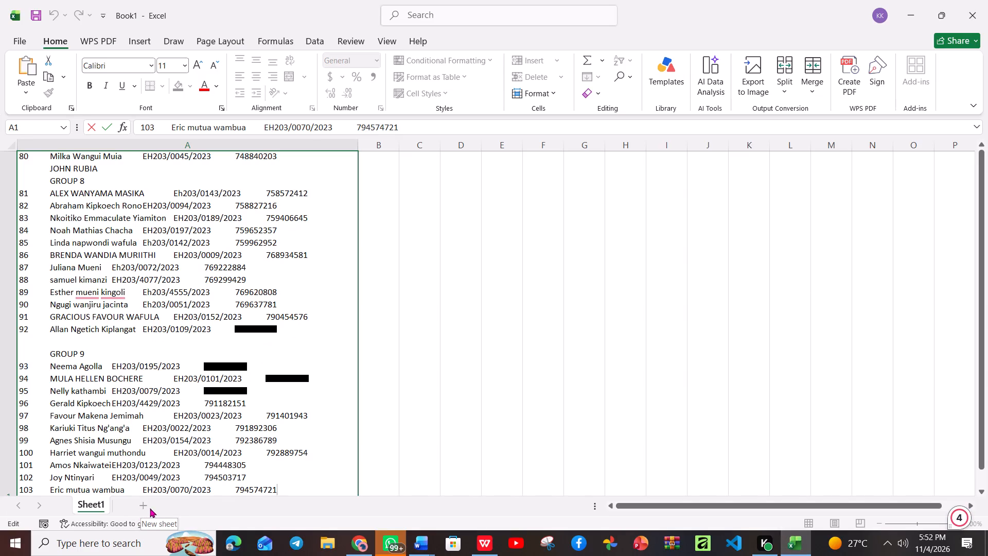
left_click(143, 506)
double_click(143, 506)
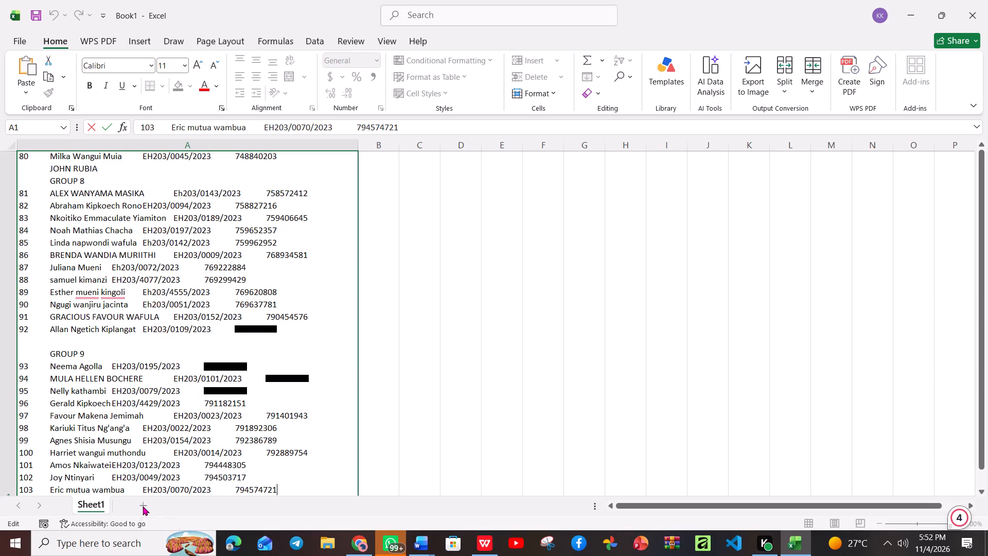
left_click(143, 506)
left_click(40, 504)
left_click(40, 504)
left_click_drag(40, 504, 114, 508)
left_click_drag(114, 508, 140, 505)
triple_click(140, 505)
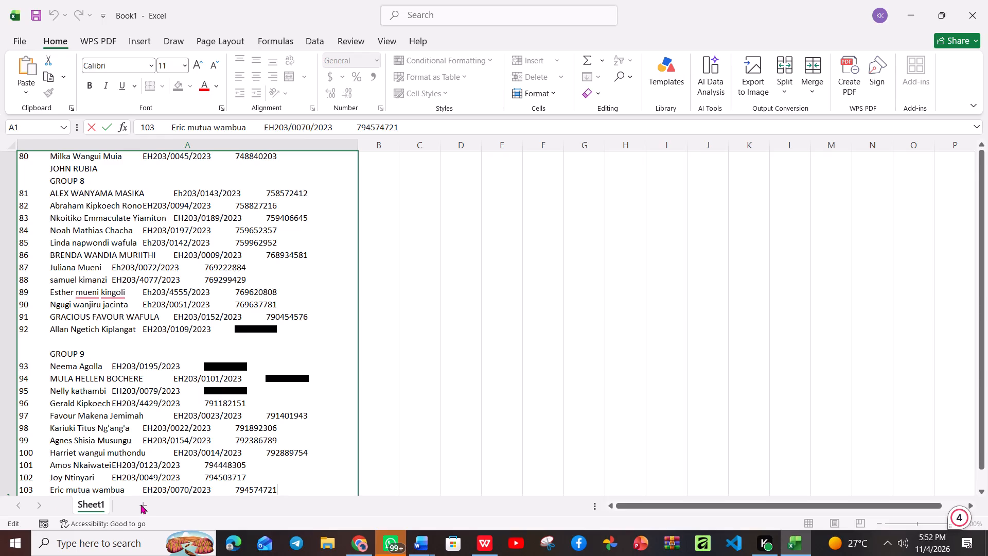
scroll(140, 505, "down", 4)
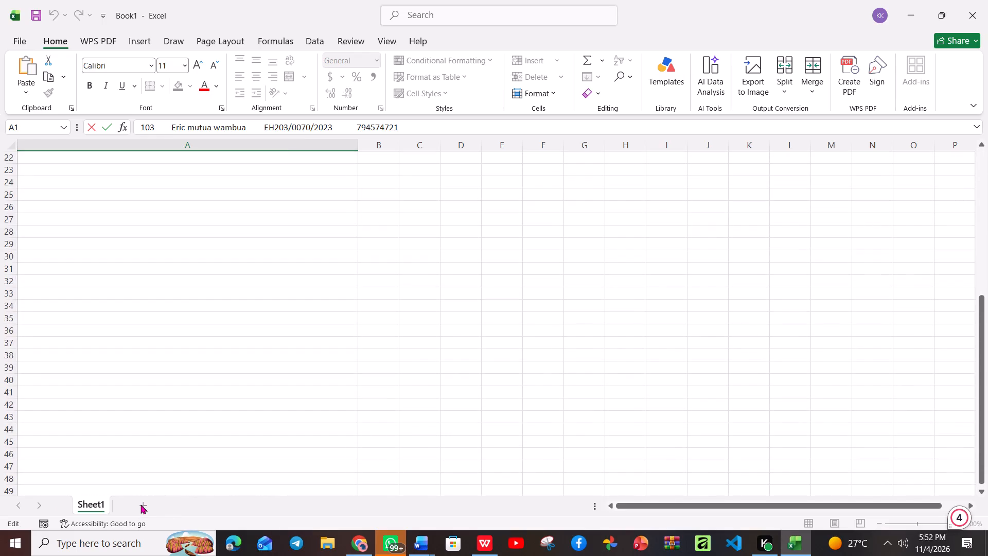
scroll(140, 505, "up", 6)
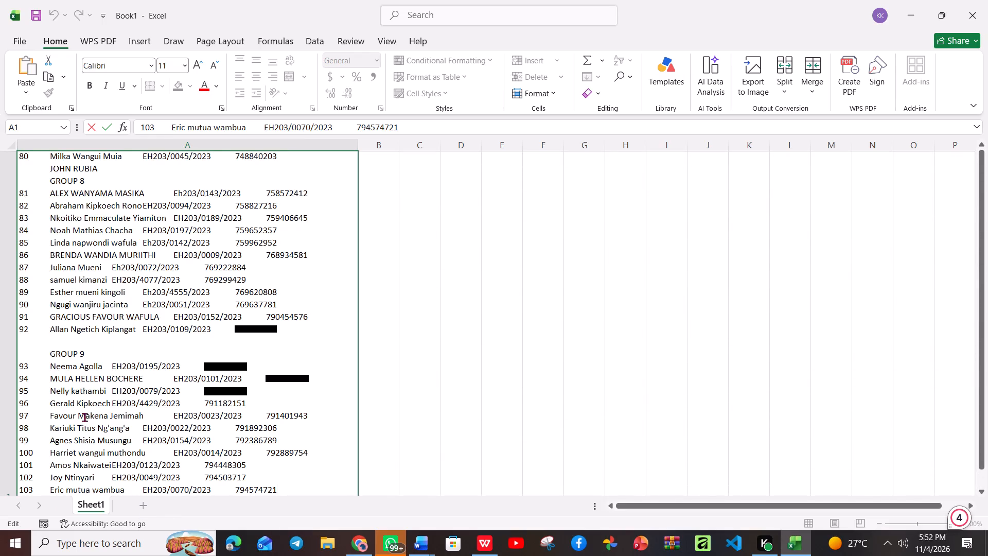
Delete the entire pasted list from cell A1 and leave the cell's editing mode.
left_click(85, 414)
key("ctrl+a")
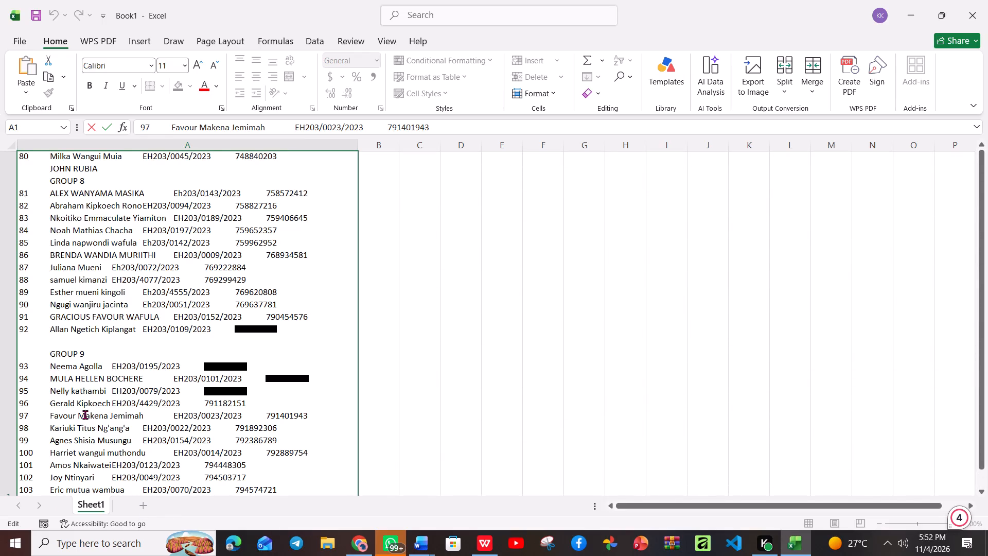
key("Delete")
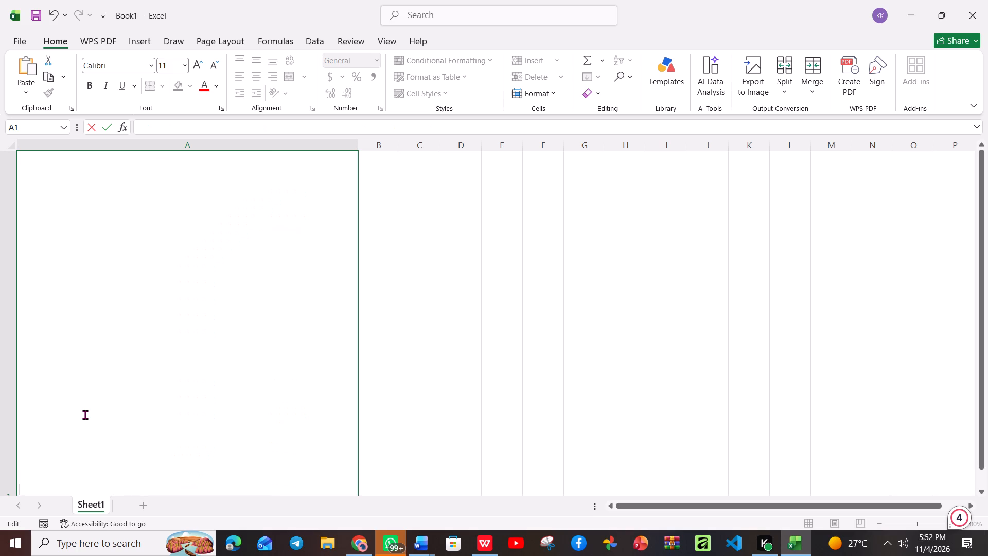
scroll(85, 414, "down", 3)
scroll(85, 414, "up", 11)
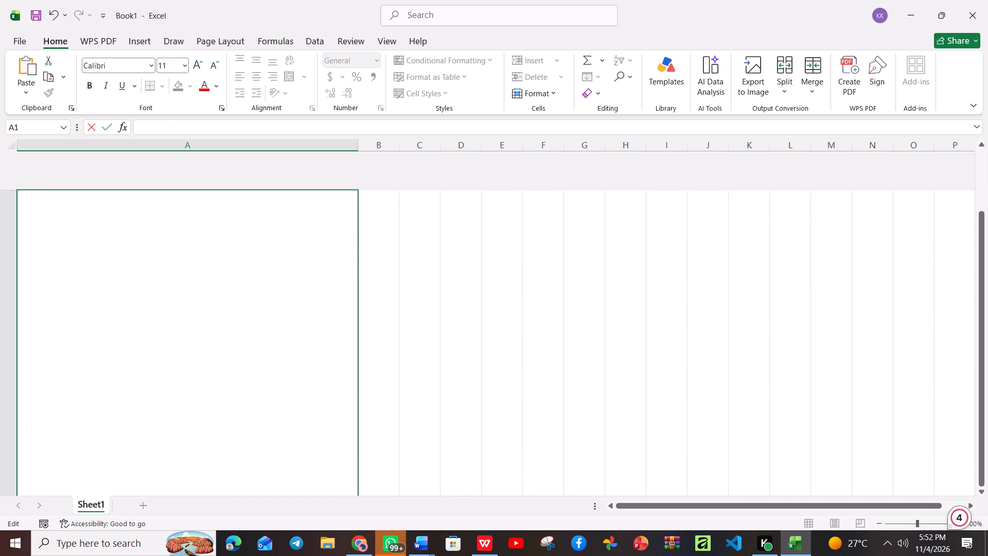
scroll(85, 414, "up", 4)
triple_click(9, 301)
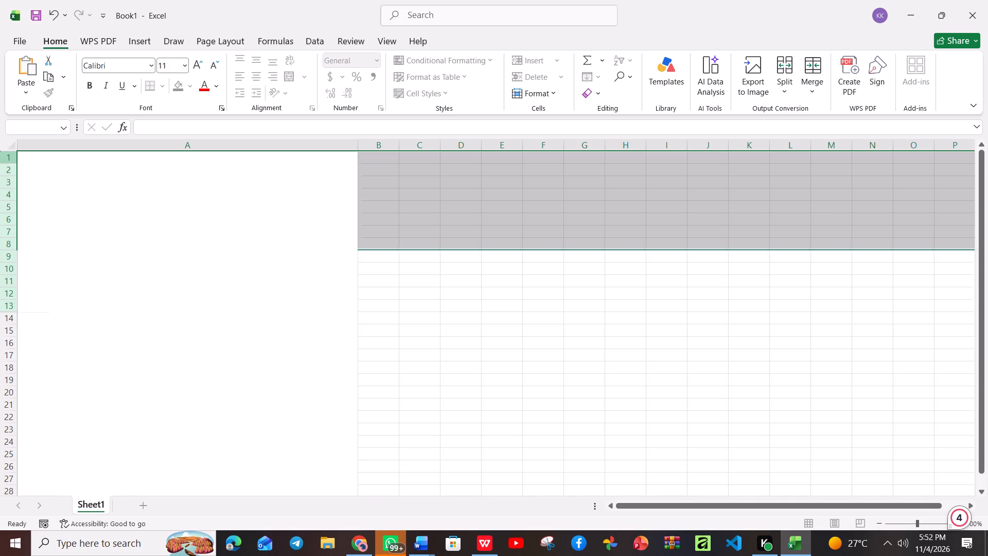
Add a new sheet to the workbook and paste the copied GROUP 10 names and registration numbers starting at cell A1.
scroll(126, 385, "up", 7)
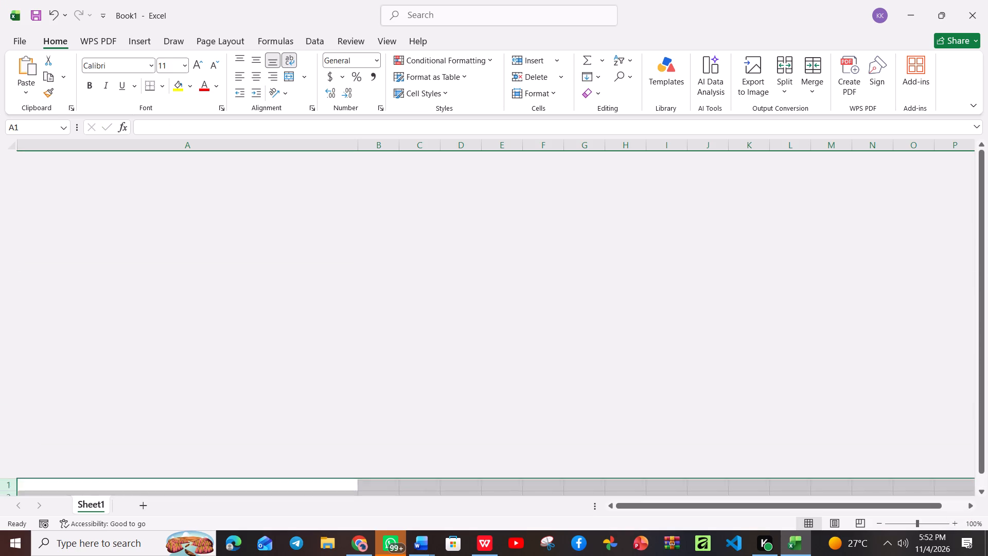
scroll(126, 385, "up", 7)
left_click(142, 507)
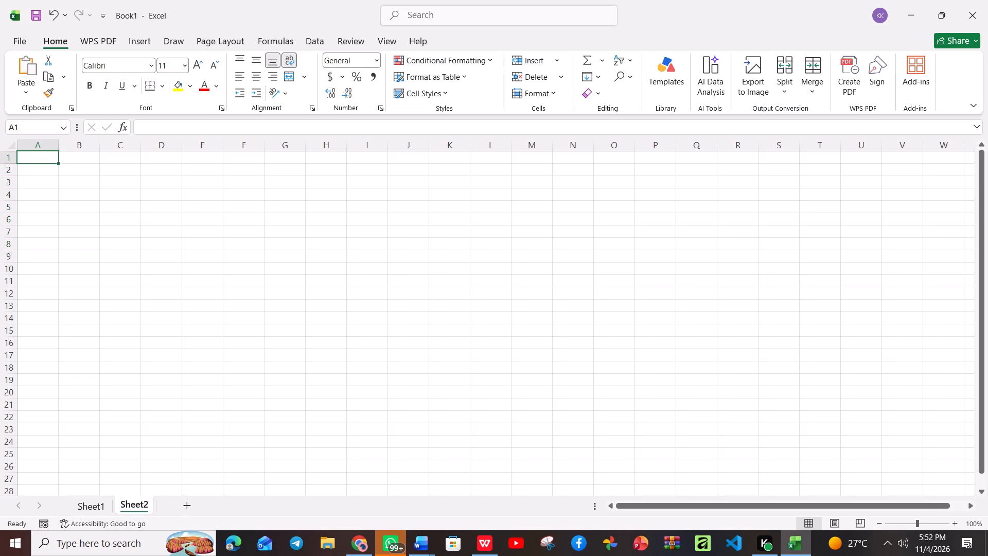
key("ctrl+v")
scroll(146, 321, "down", 1)
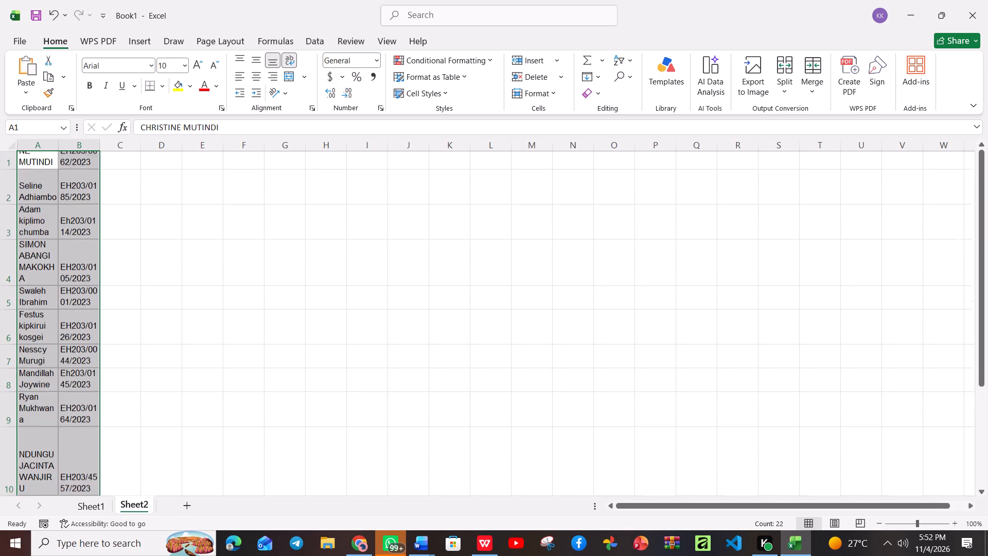
scroll(146, 321, "down", 1)
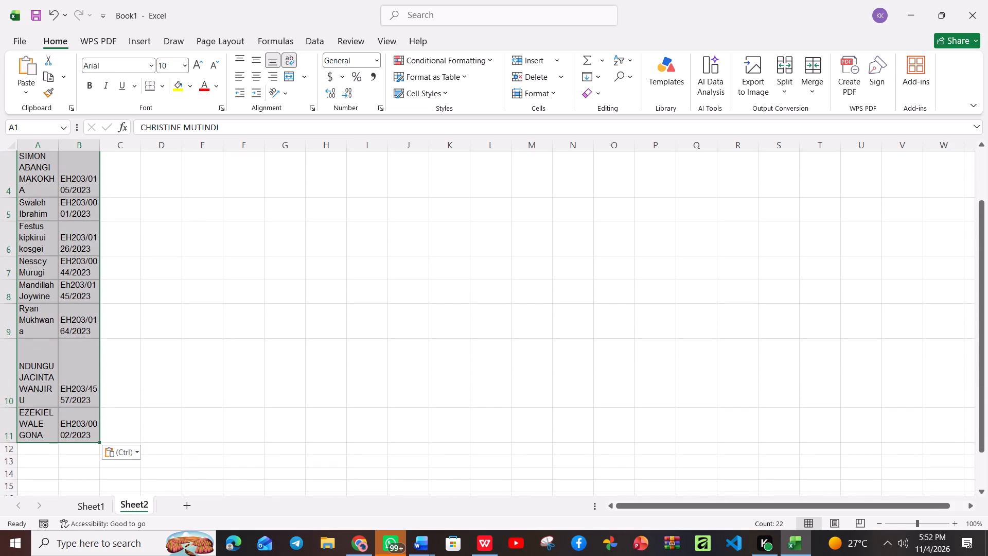
Widen columns A and B of the new sheet so each full name and registration number fits on a single line.
double_click(59, 140)
triple_click(59, 140)
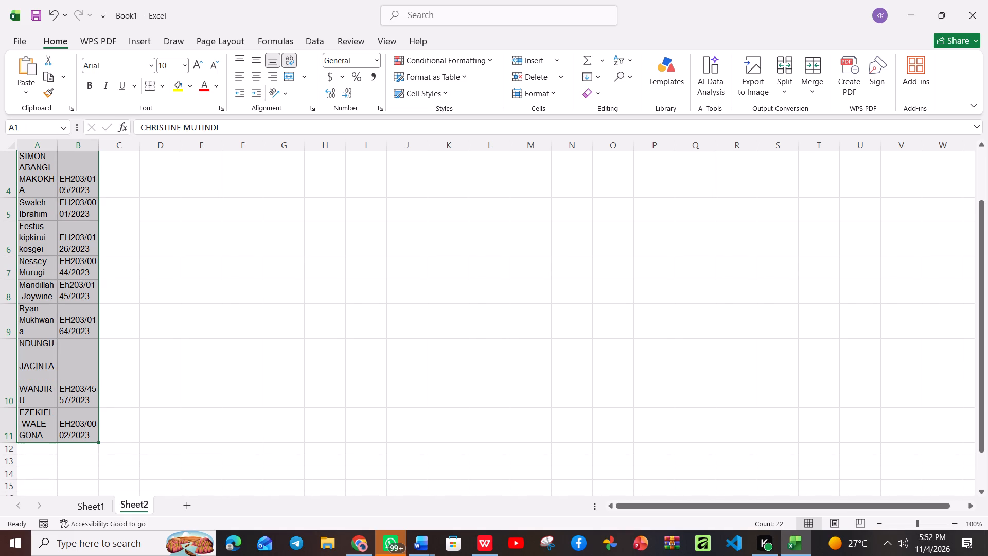
triple_click(57, 145)
left_click(57, 145)
left_click_drag(57, 145, 107, 147)
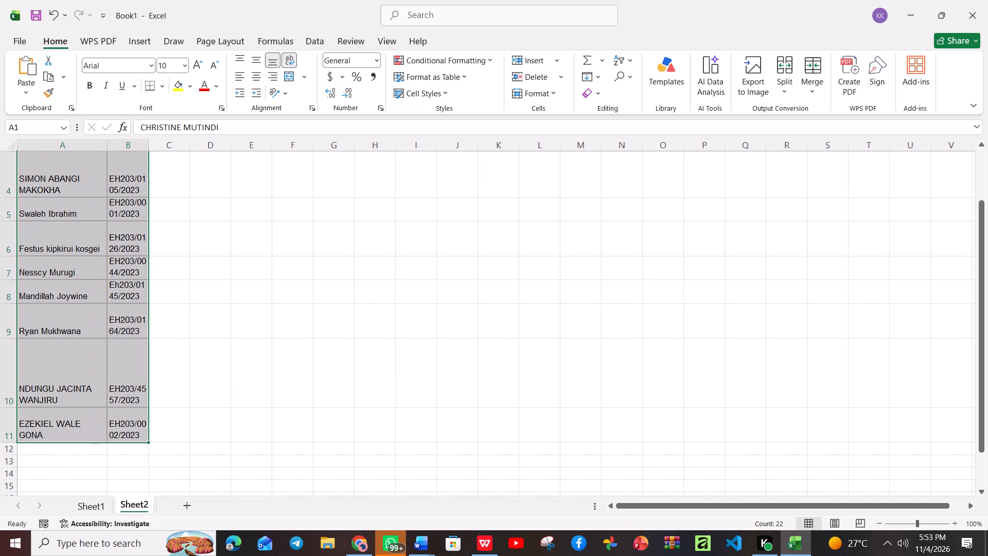
left_click_drag(148, 144, 159, 145)
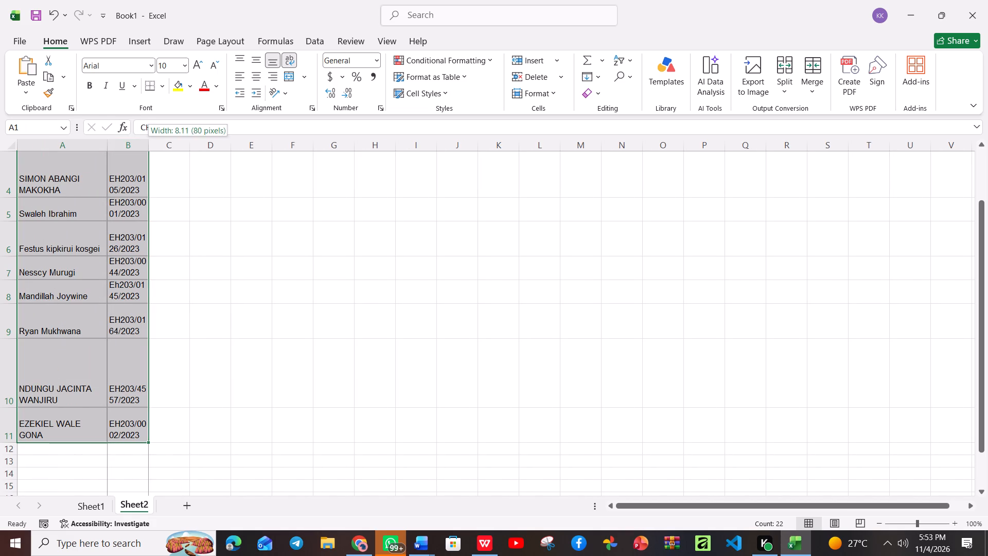
left_click_drag(159, 145, 205, 147)
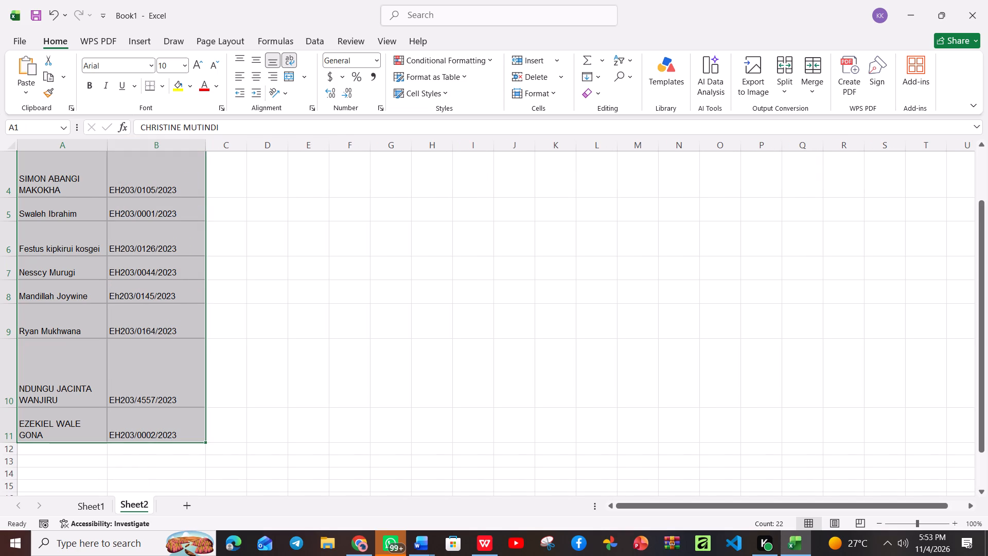
left_click_drag(107, 145, 137, 145)
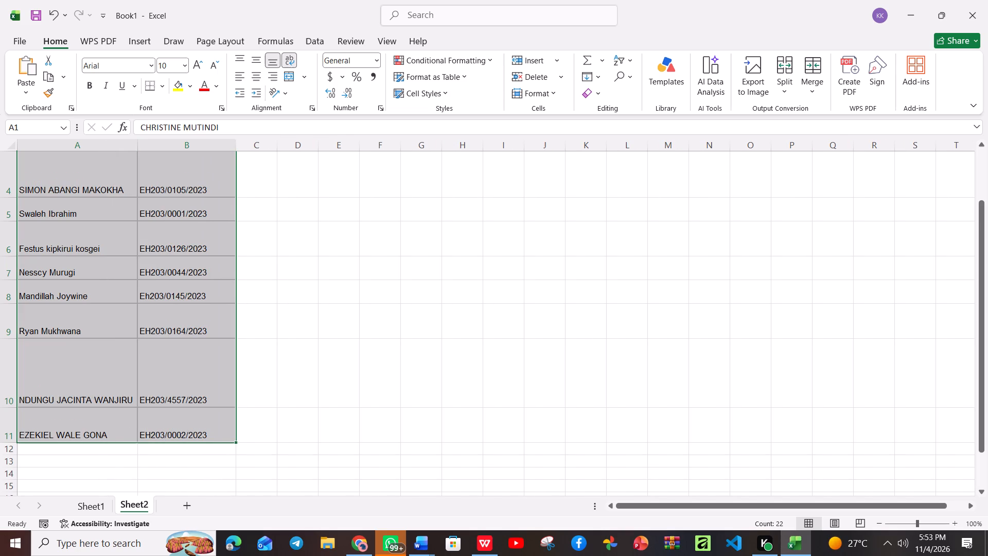
left_click_drag(236, 141, 264, 136)
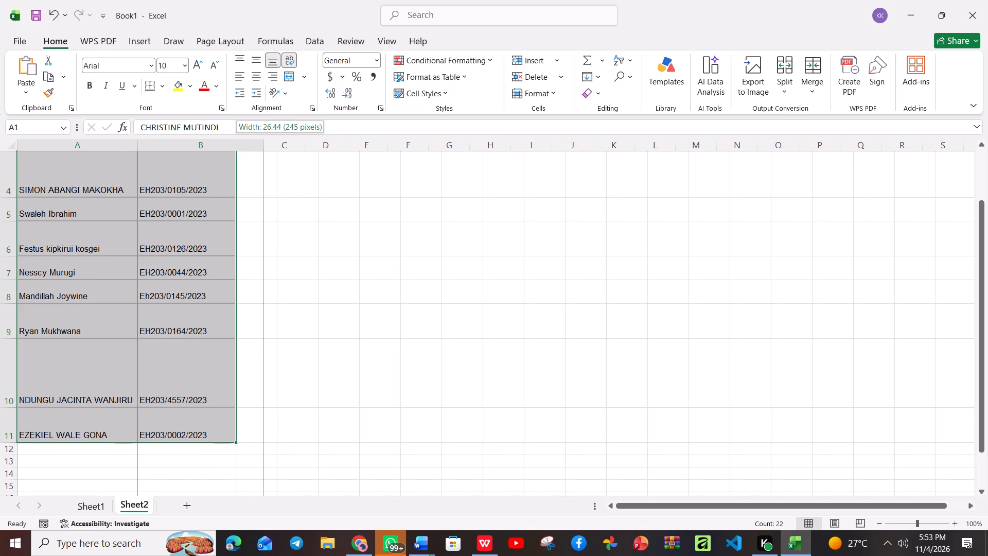
left_click_drag(264, 136, 266, 136)
left_click(344, 284)
Insert an empty row above the first name in the pasted GROUP 10 list.
scroll(344, 284, "up", 2)
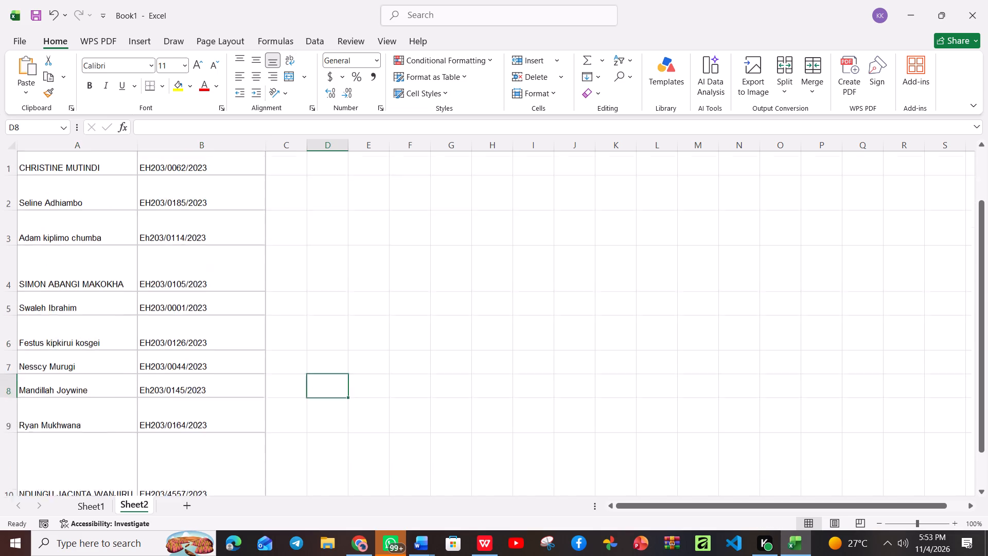
scroll(344, 284, "up", 3)
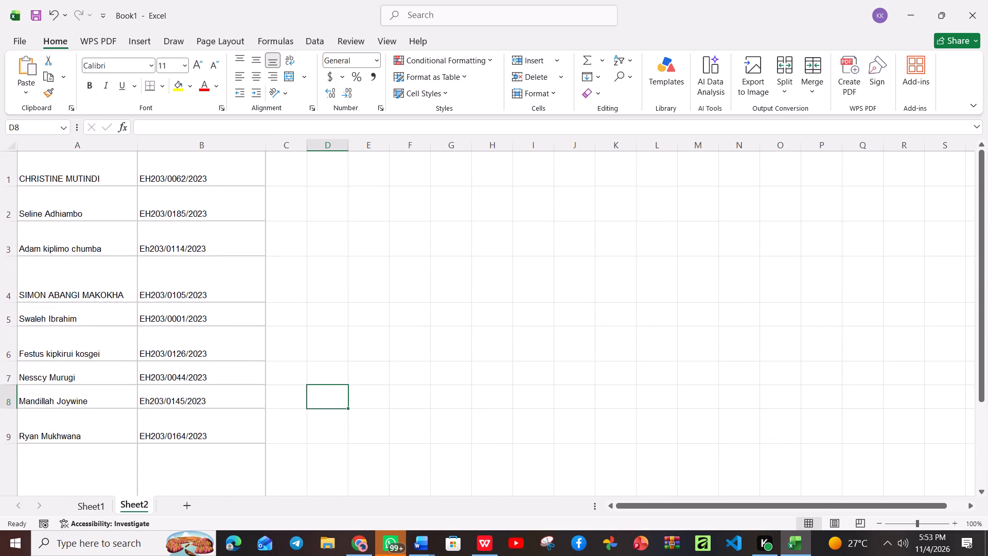
scroll(324, 190, "up", 1)
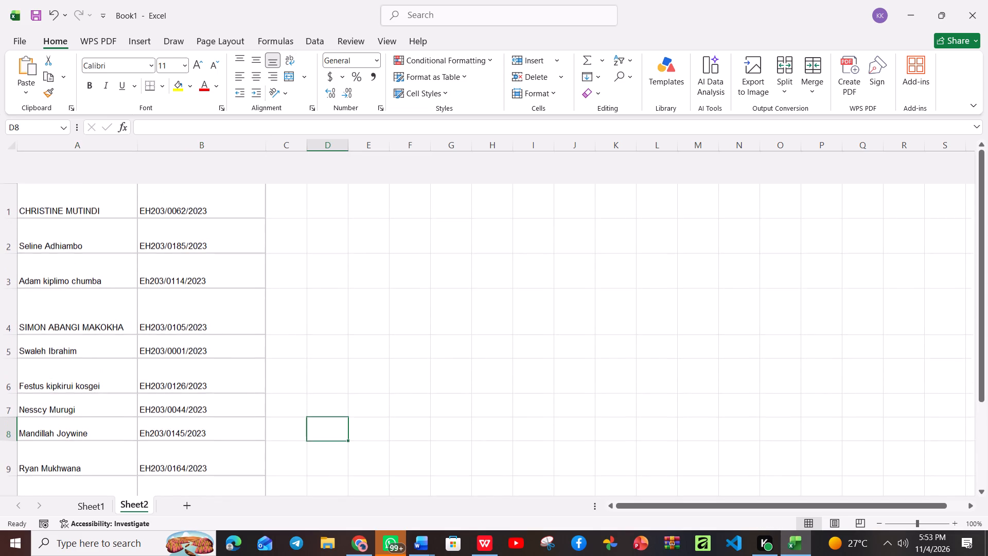
scroll(324, 190, "up", 1)
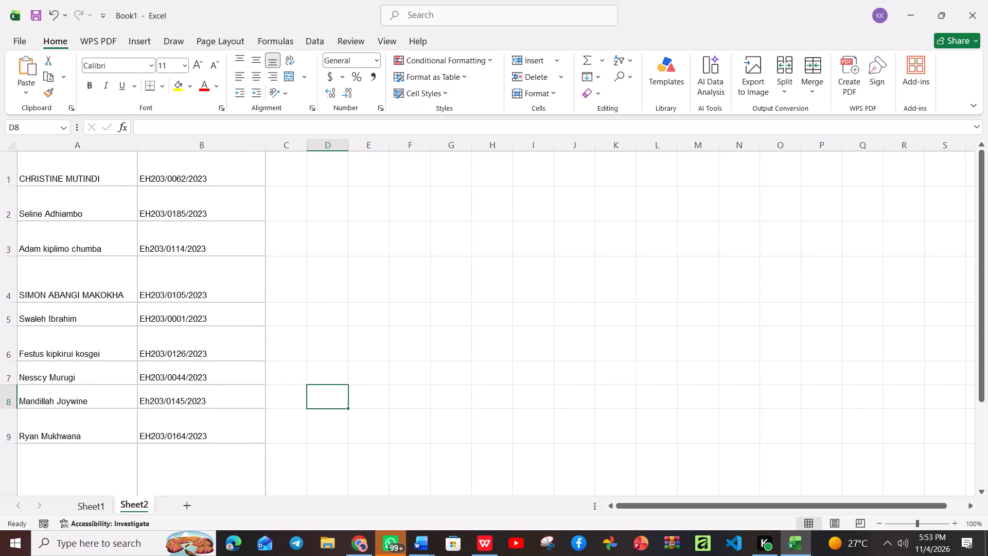
right_click(8, 166)
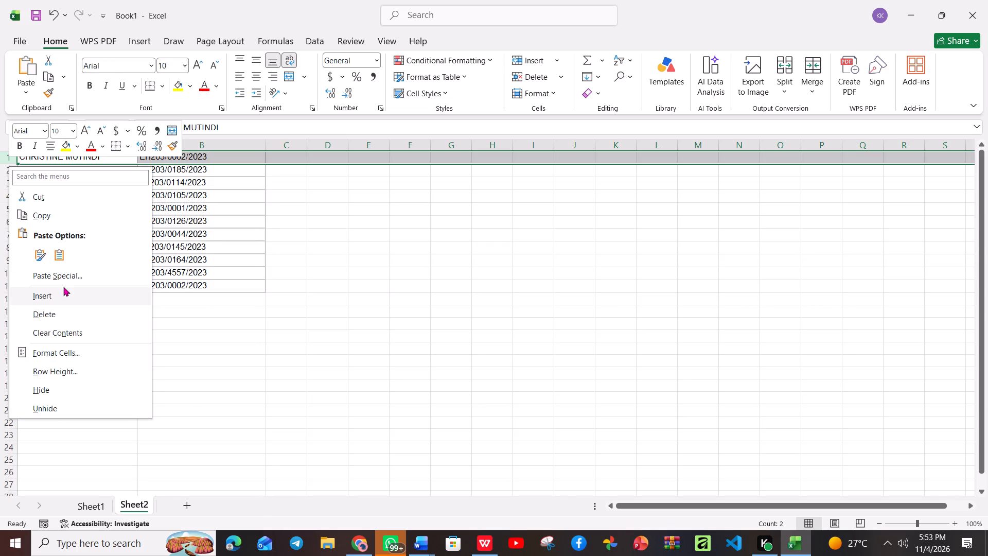
left_click(95, 292)
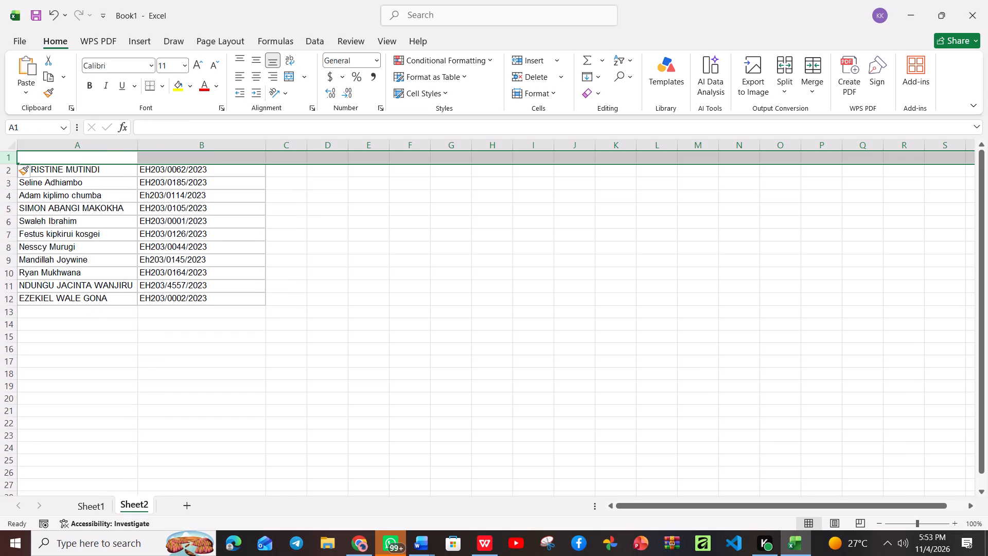
Enter the column headings NAME in cell A1 and REG NO in cell B1.
scroll(95, 224, "up", 1)
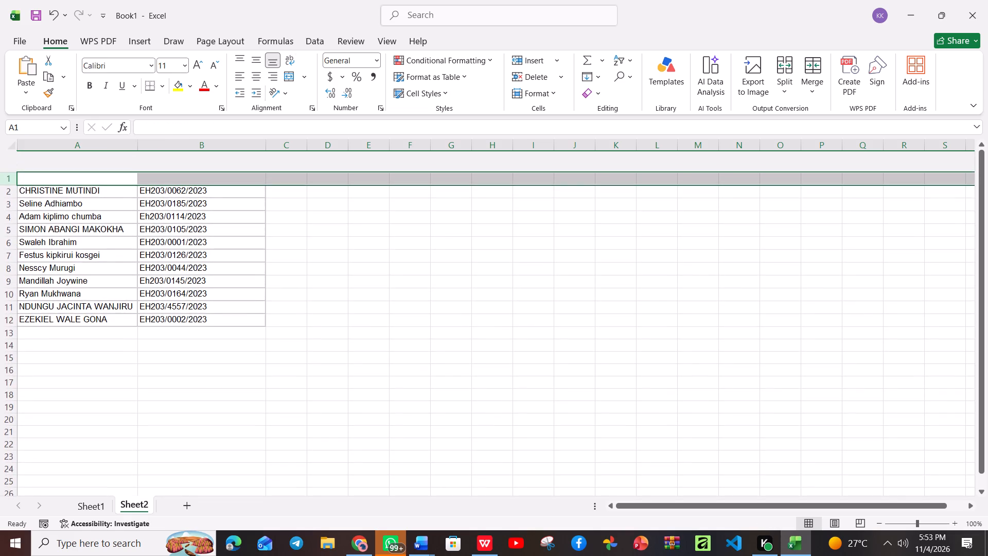
scroll(95, 224, "up", 1)
left_click(100, 160)
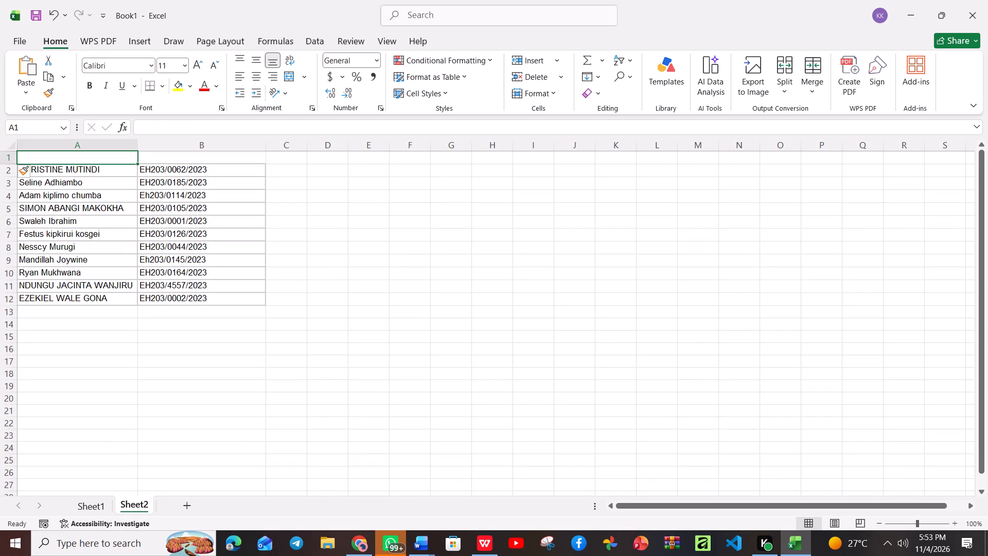
left_click(49, 160)
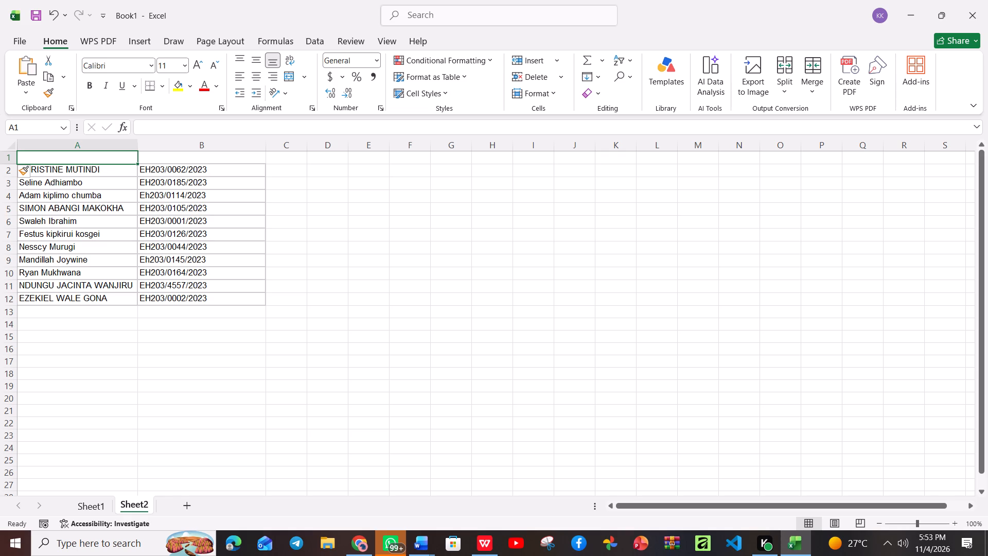
type("NA")
type("ME")
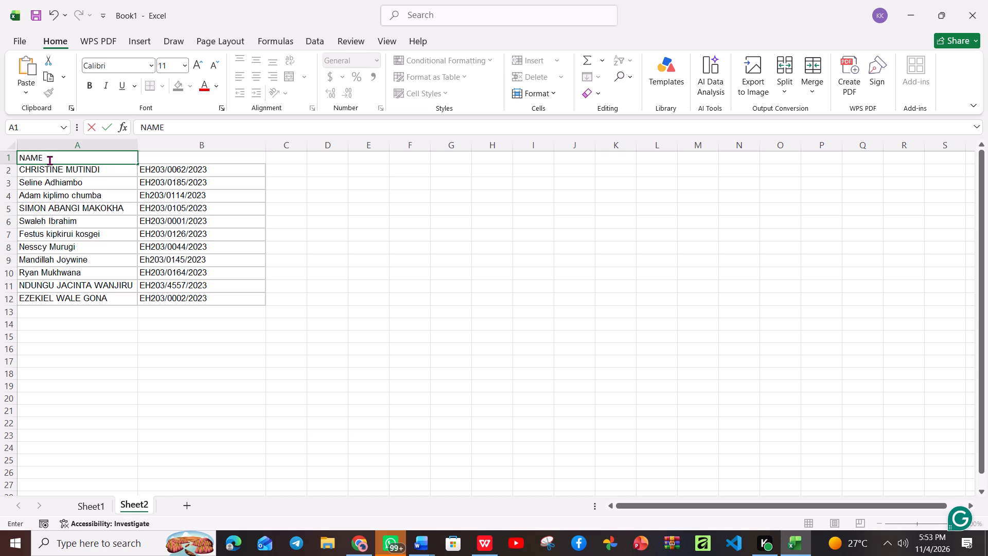
double_click(155, 160)
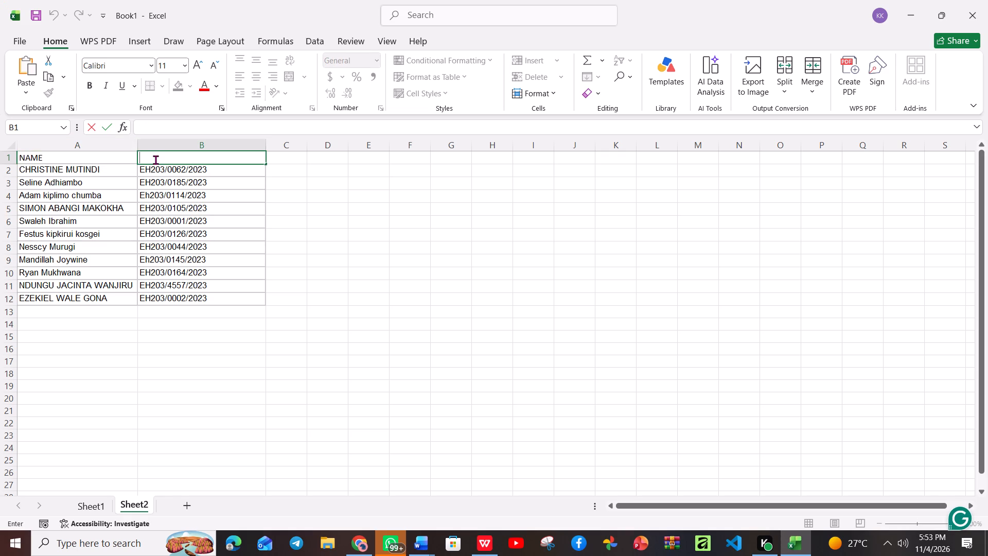
type("RE")
type("G NO")
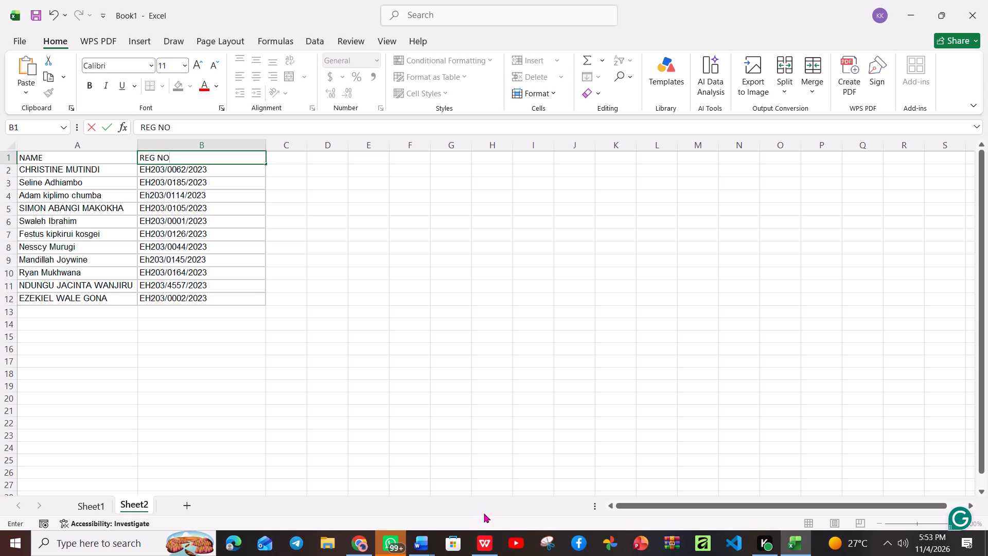
Copy the GROUP 9 names and registration numbers in B112:C123 from WPS Office and paste them into the Excel sheet at cell A13.
left_click(486, 544)
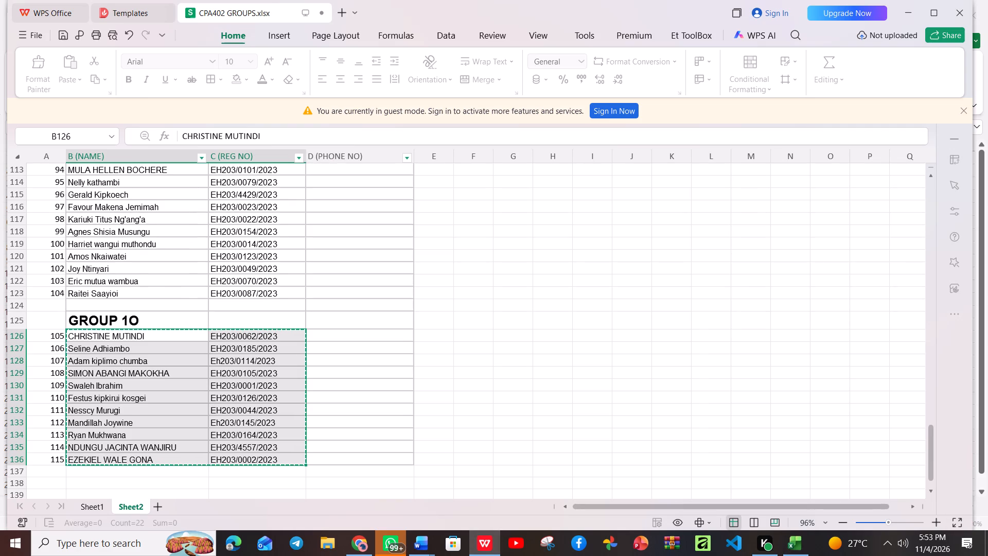
scroll(380, 324, "up", 2)
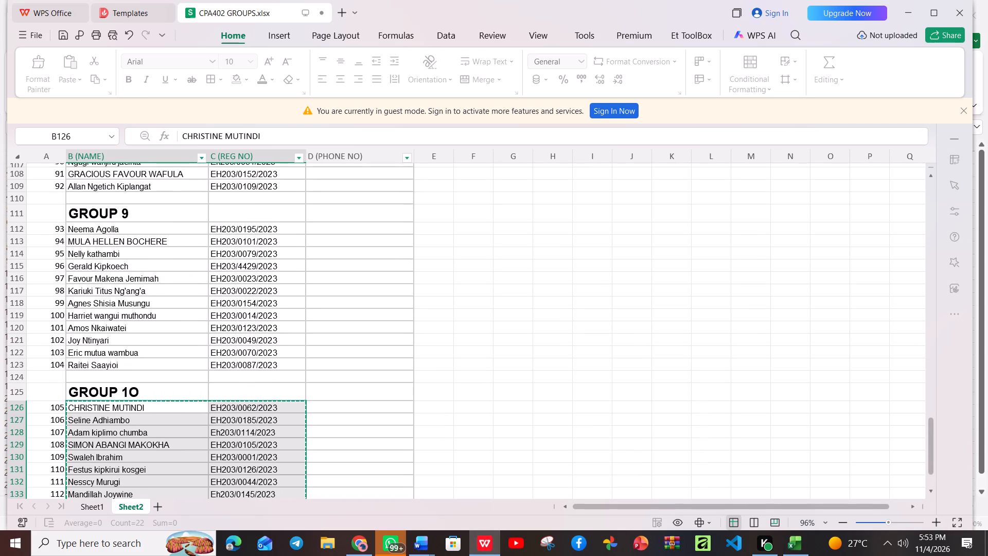
left_click_drag(125, 228, 280, 351)
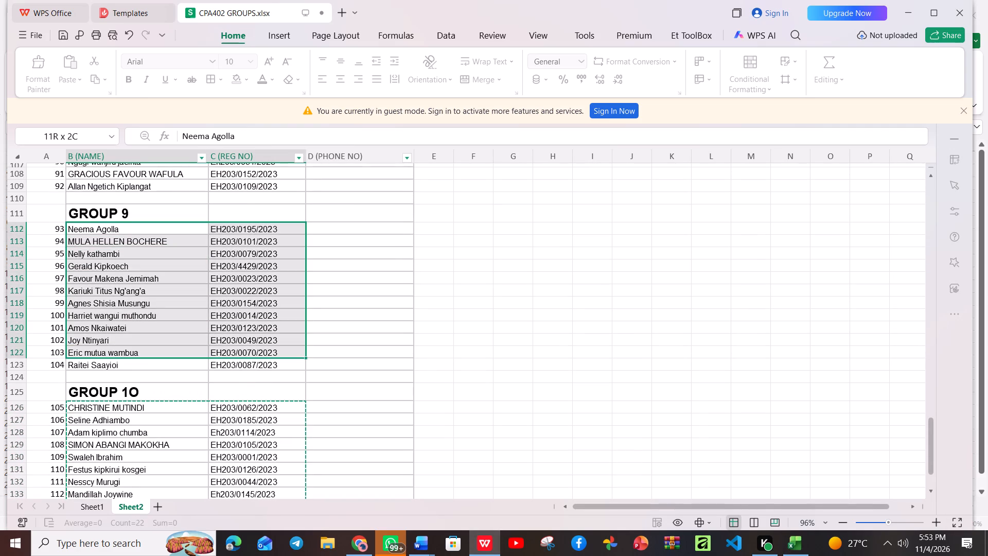
left_click_drag(280, 351, 266, 361)
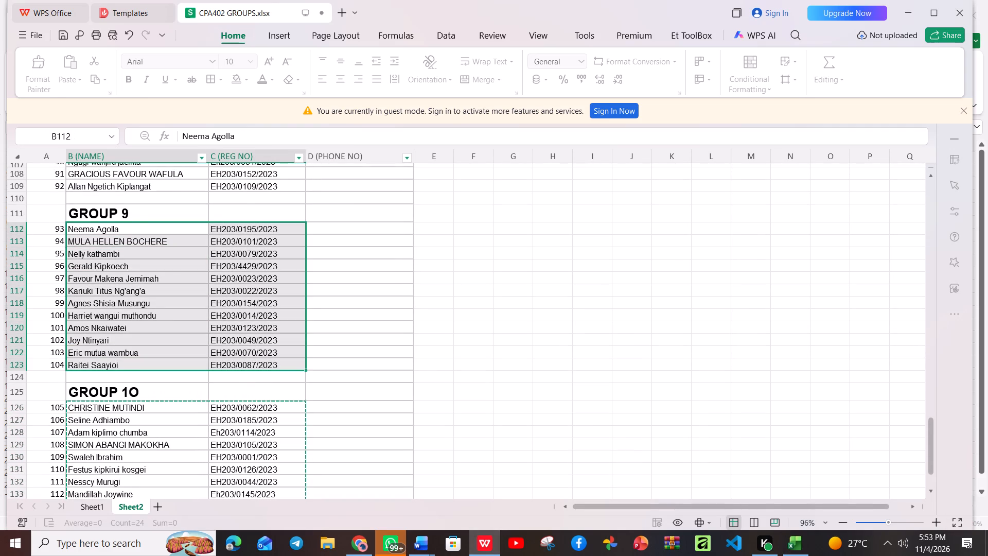
key("ctrl+c")
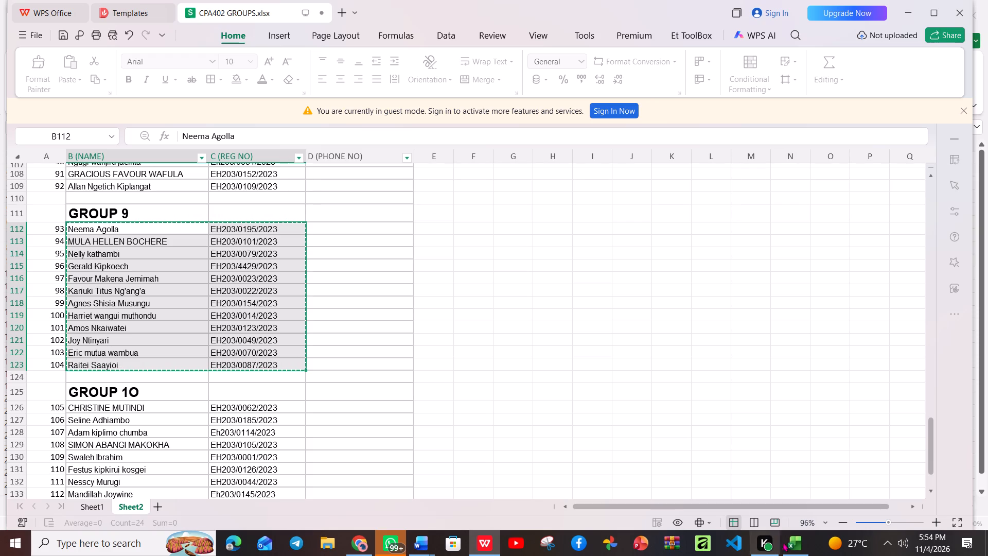
left_click(803, 549)
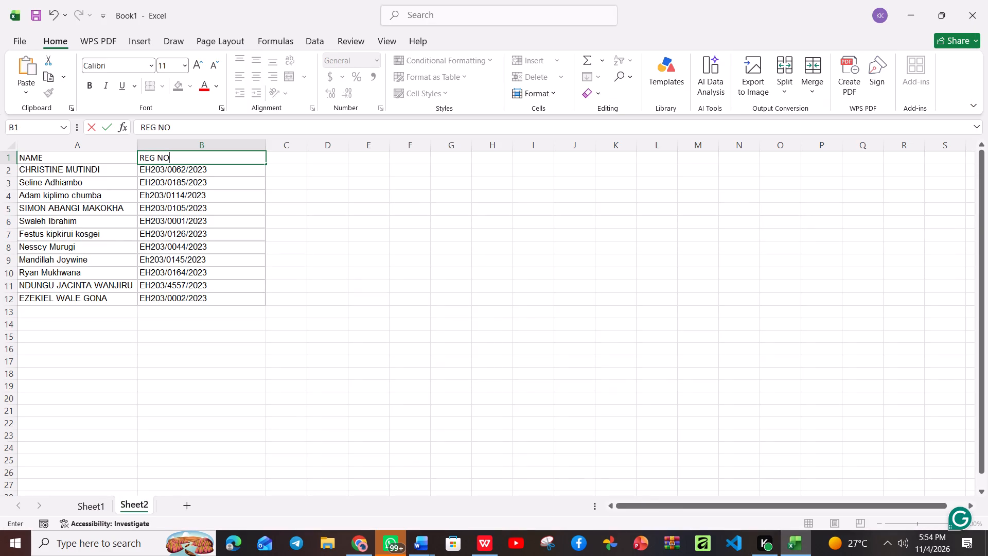
left_click(116, 311)
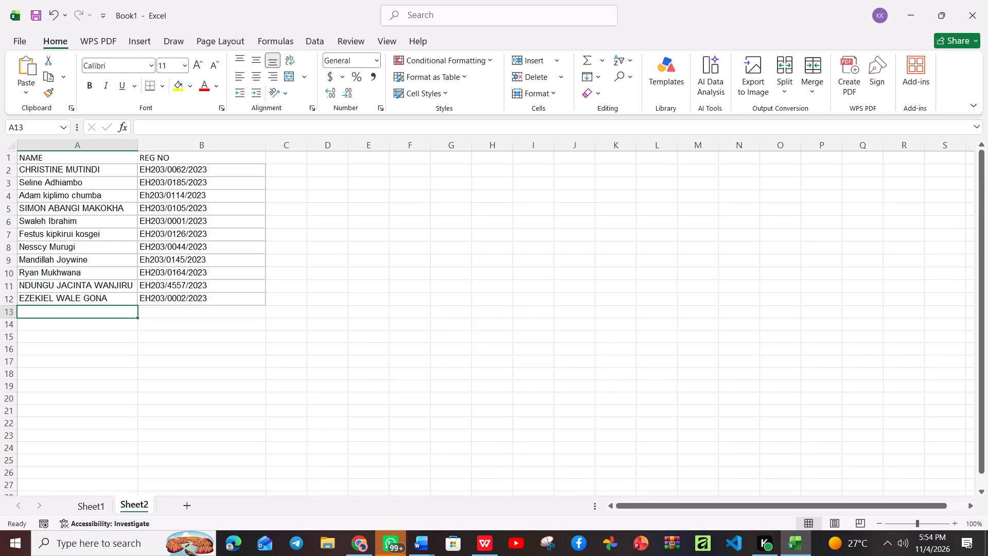
key("ctrl+v")
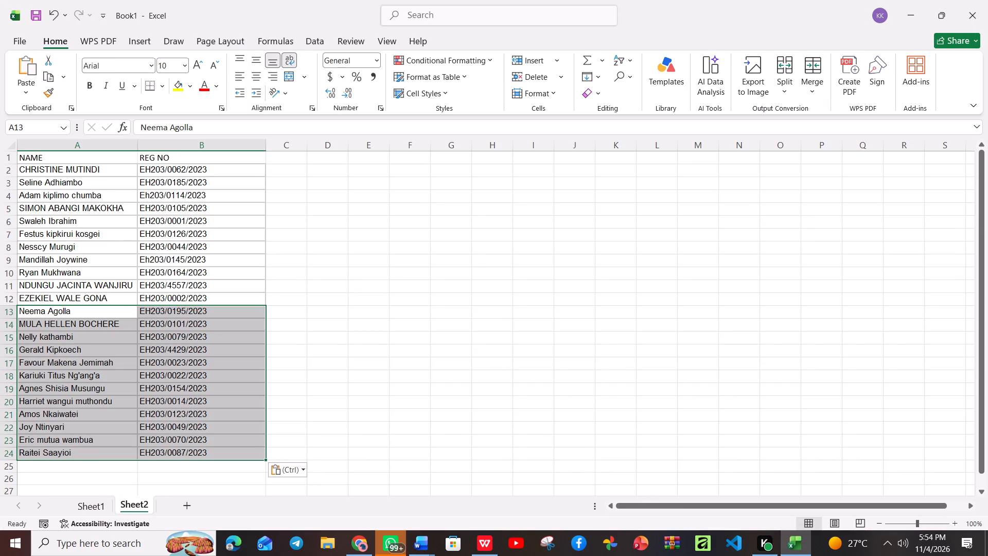
Copy the GROUP 8 names and registration numbers in B98:C109 from WPS Office and paste them into the Excel sheet at cell A25.
scroll(274, 305, "down", 2)
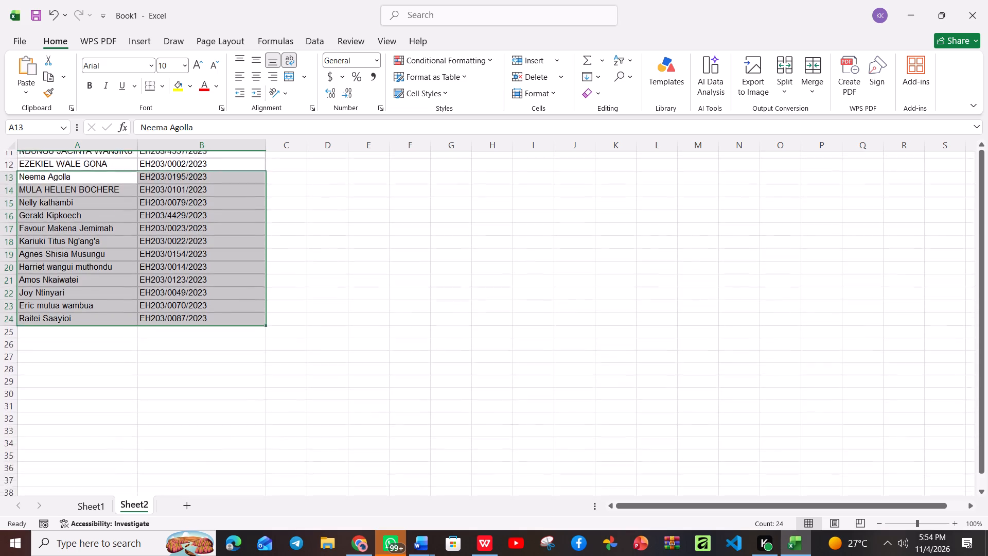
left_click(127, 294)
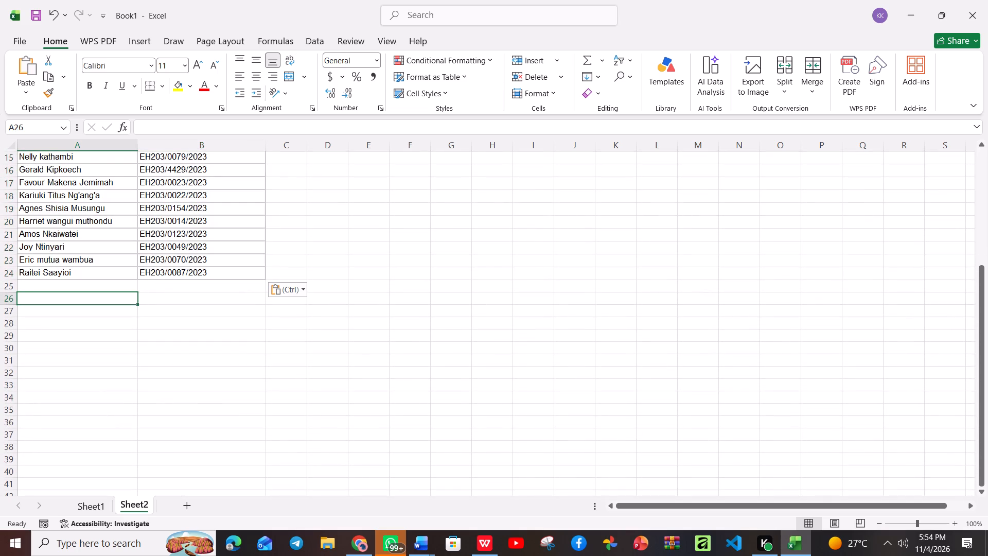
left_click(125, 283)
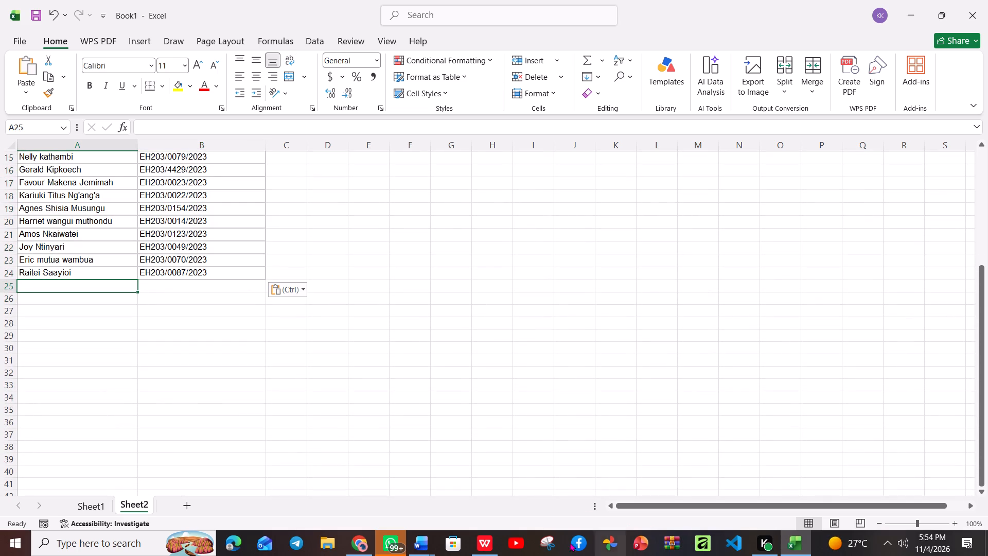
left_click(497, 549)
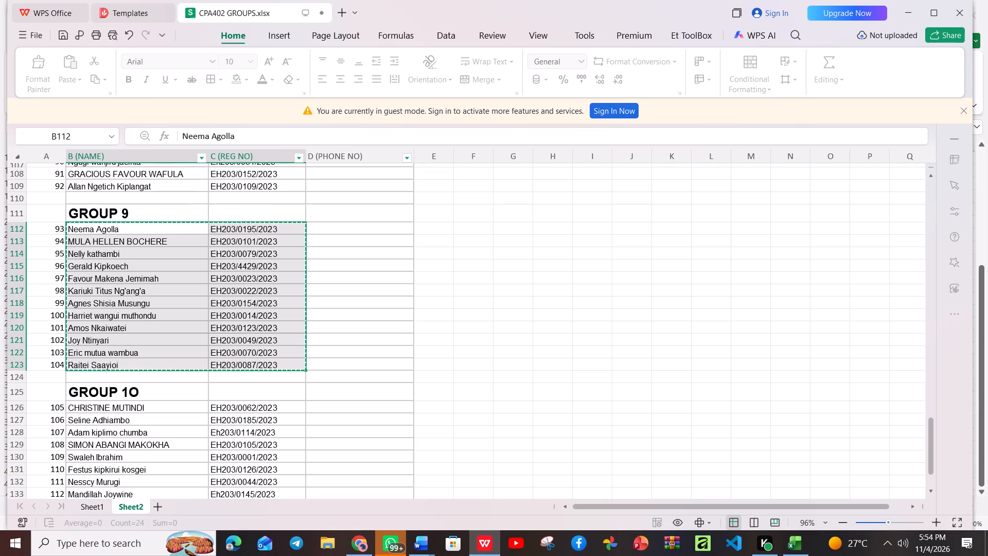
scroll(405, 321, "up", 5)
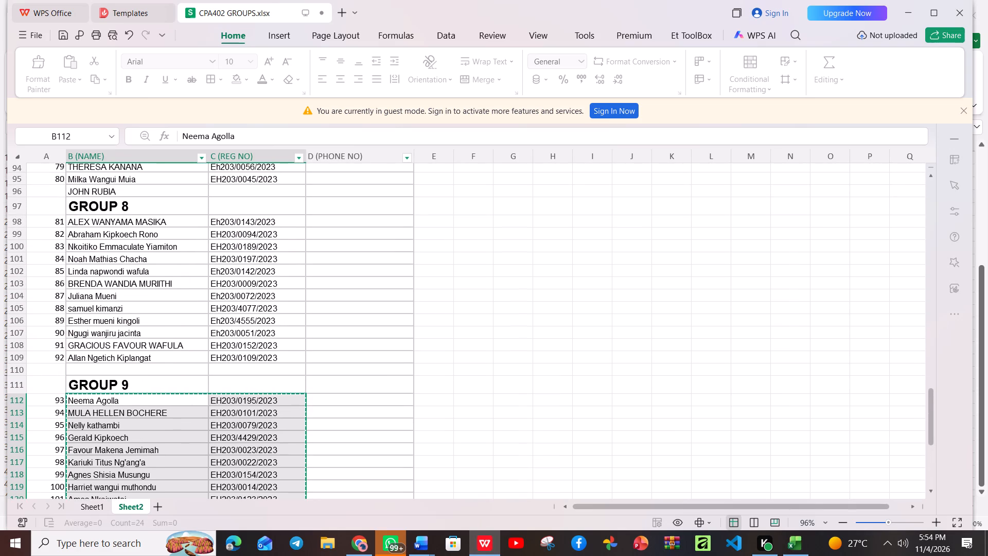
left_click_drag(117, 218, 145, 237)
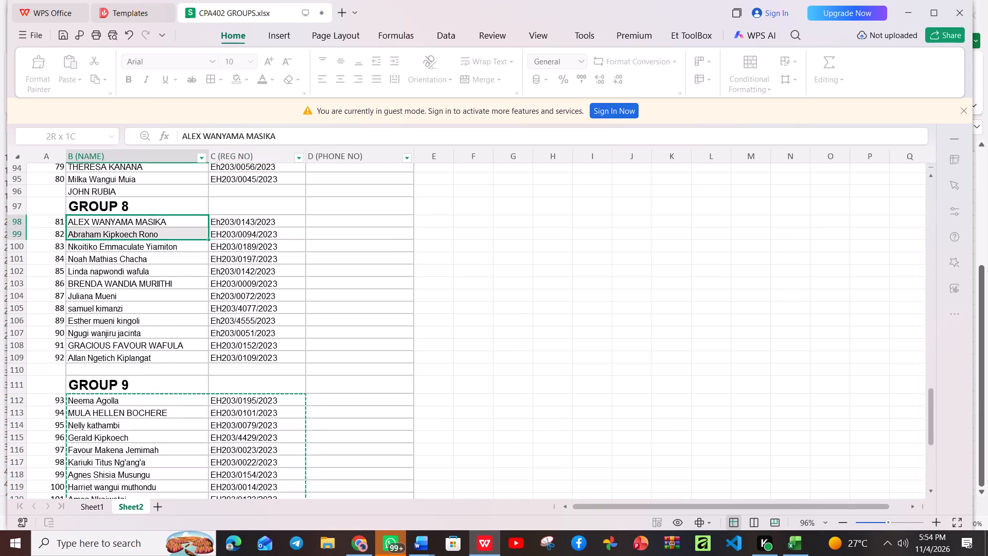
left_click_drag(145, 237, 244, 352)
key("ctrl+c")
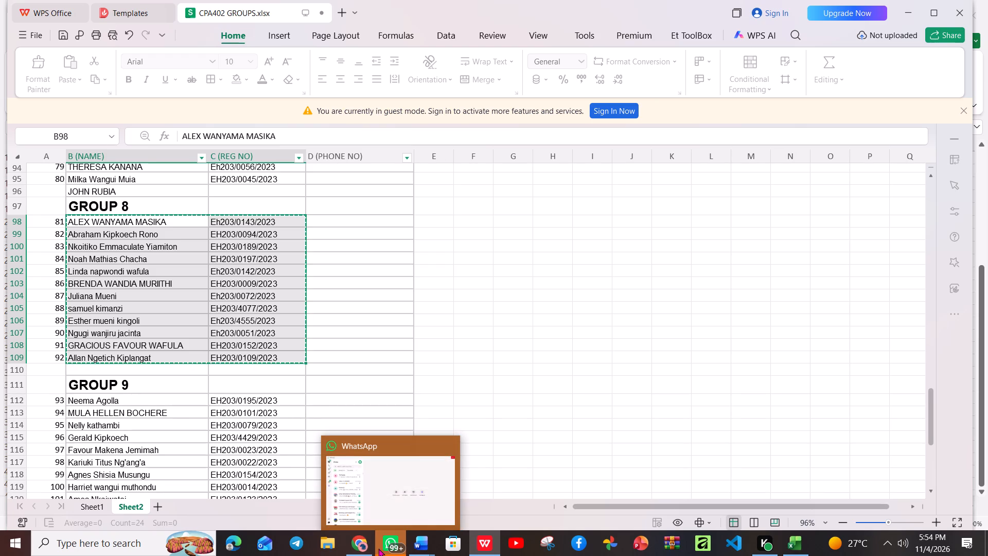
left_click(475, 548)
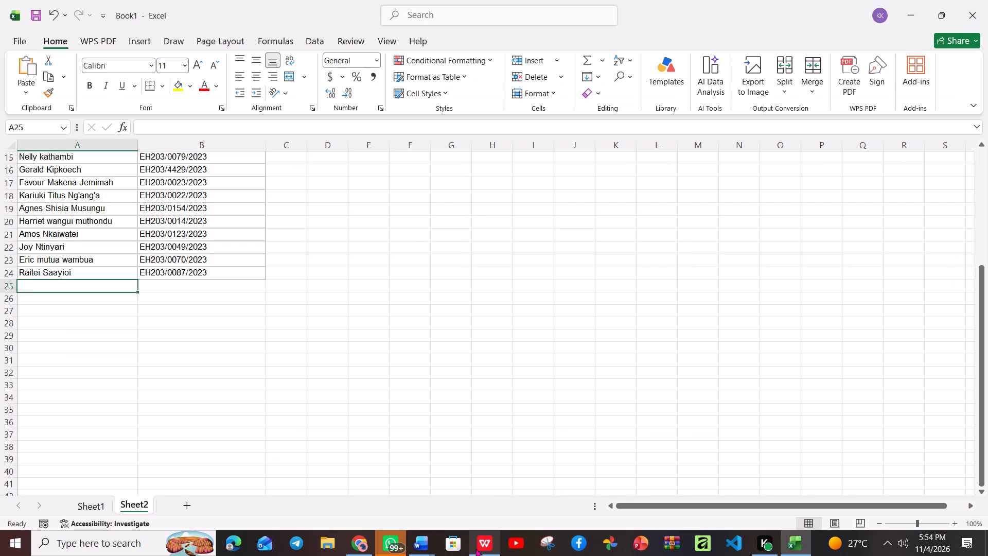
left_click(806, 544)
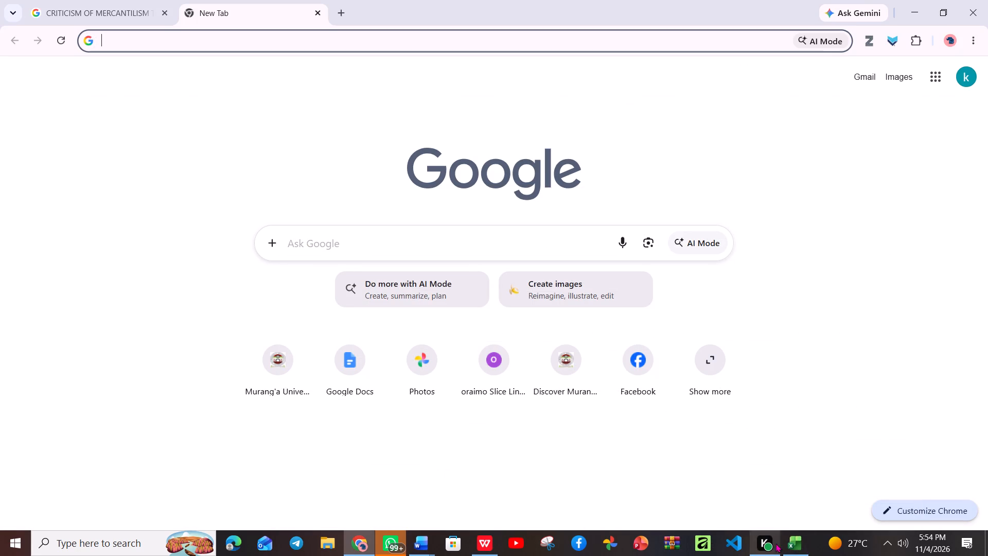
left_click(785, 542)
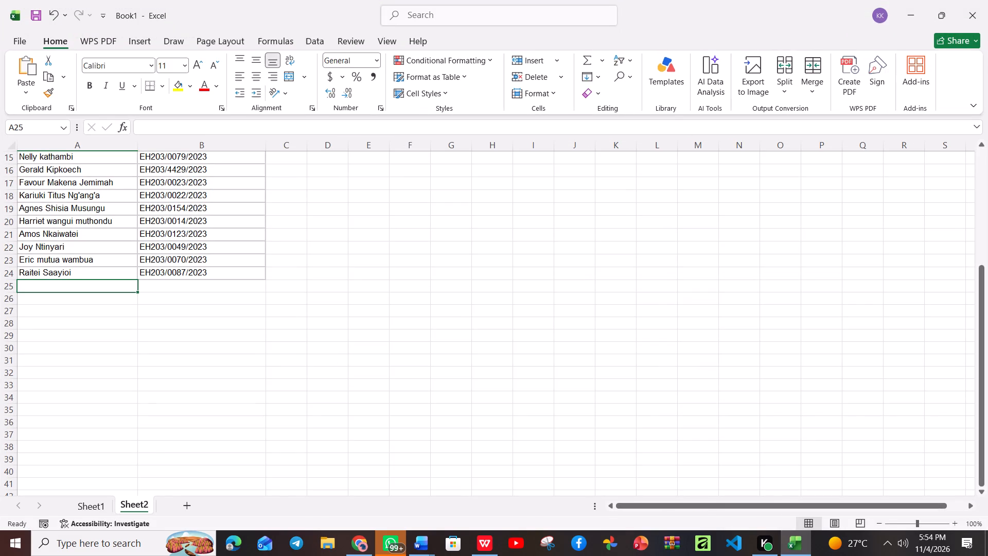
key("ctrl+v")
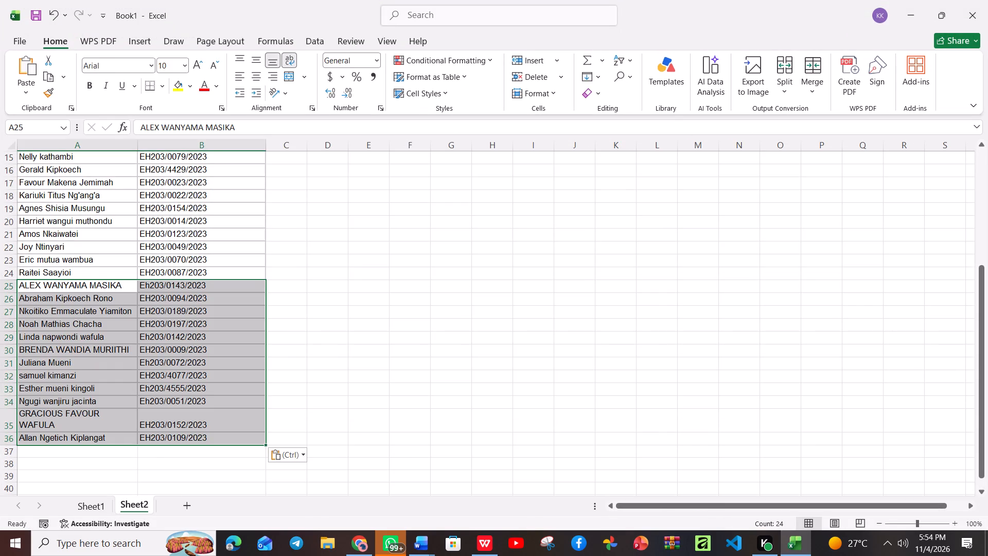
Widen column A slightly so the wrapped name in row 35 fits on a single line.
scroll(268, 361, "down", 2)
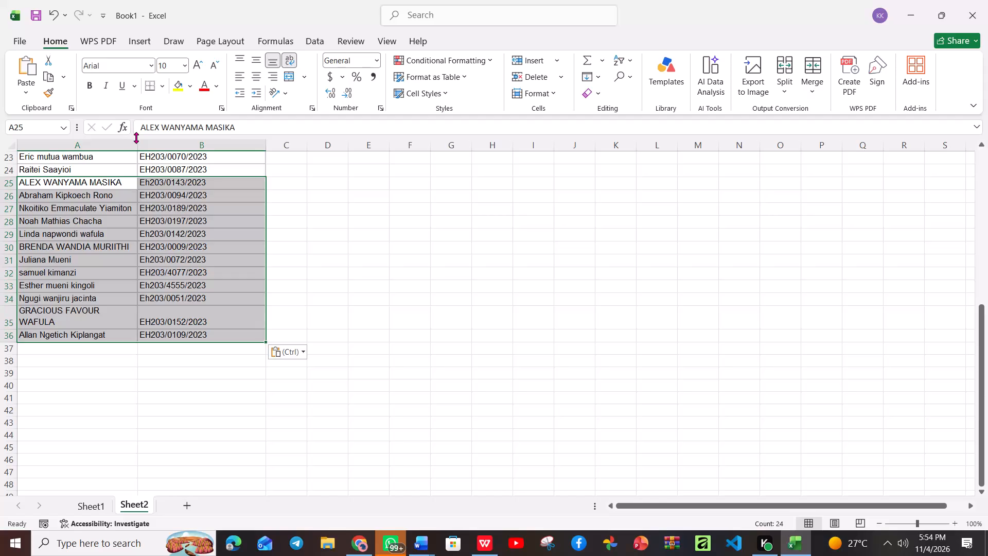
left_click_drag(138, 137, 152, 142)
left_click_drag(152, 142, 135, 145)
left_click_drag(135, 145, 137, 145)
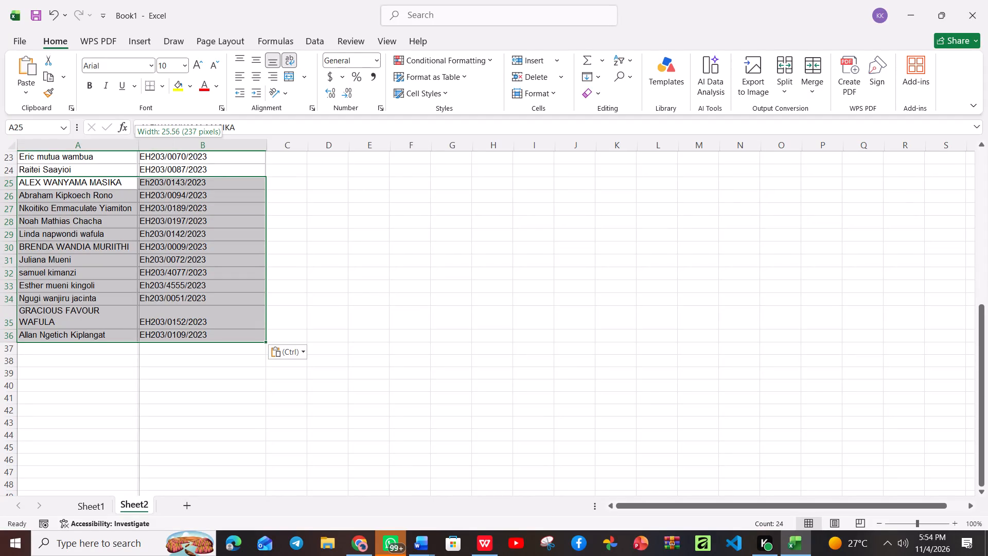
left_click_drag(137, 145, 147, 144)
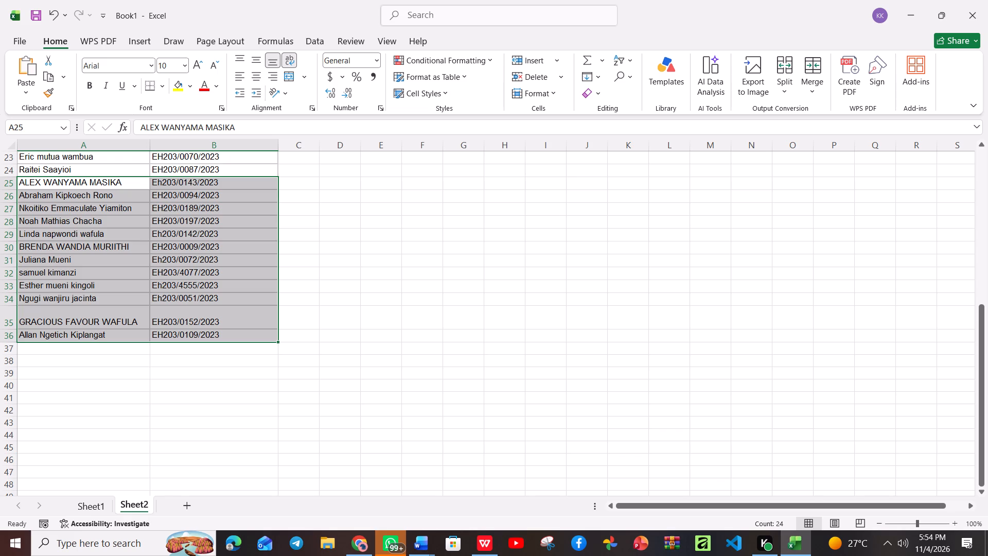
Copy the GROUP 7 names and registration numbers in B84:C95 from WPS Office and paste them into the Excel sheet at cell A37.
left_click(213, 398)
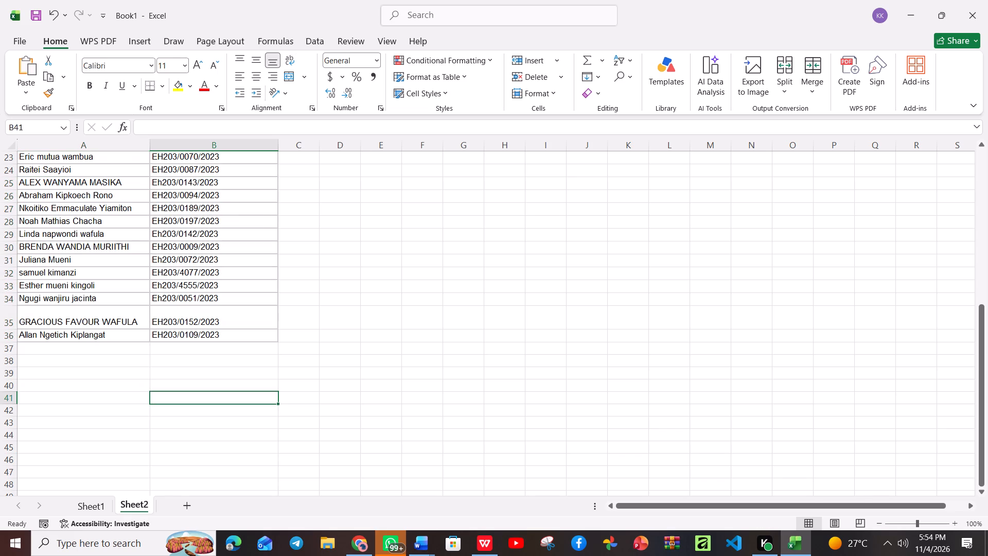
left_click(144, 357)
left_click_drag(144, 357, 223, 404)
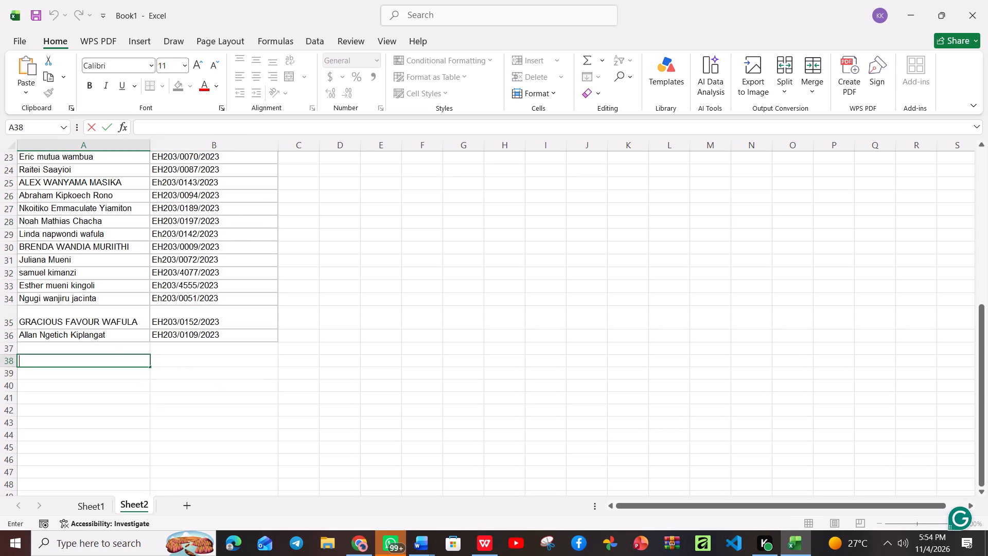
left_click(108, 347)
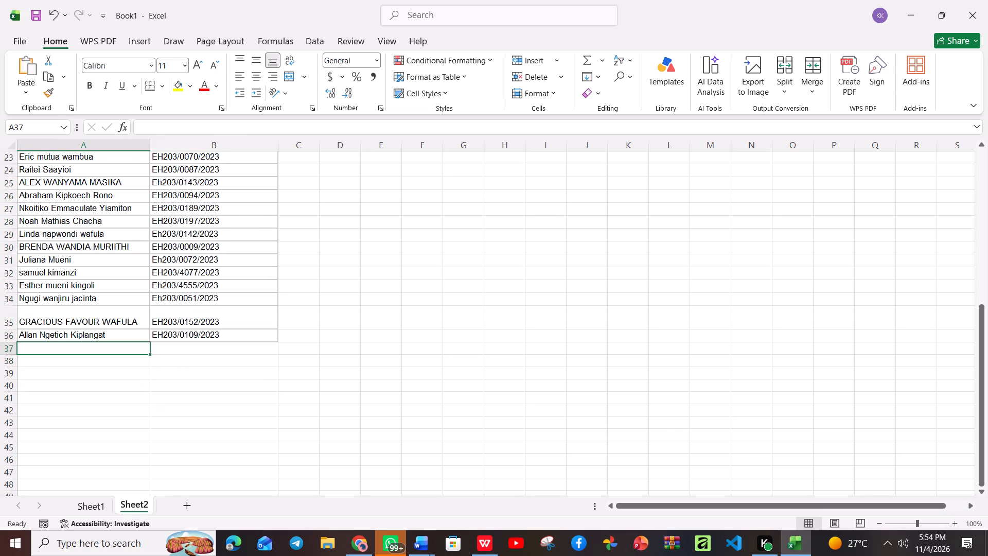
left_click(490, 533)
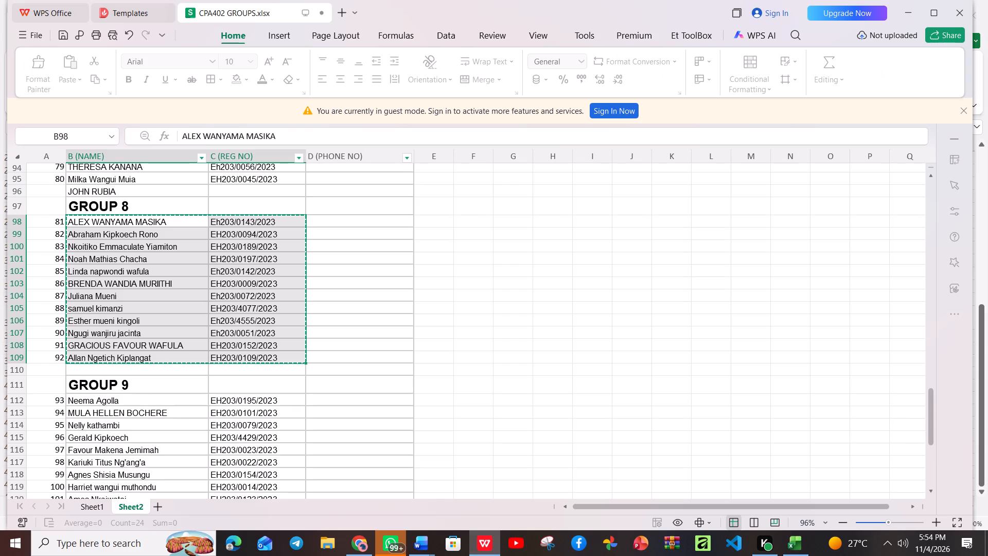
scroll(425, 416, "up", 4)
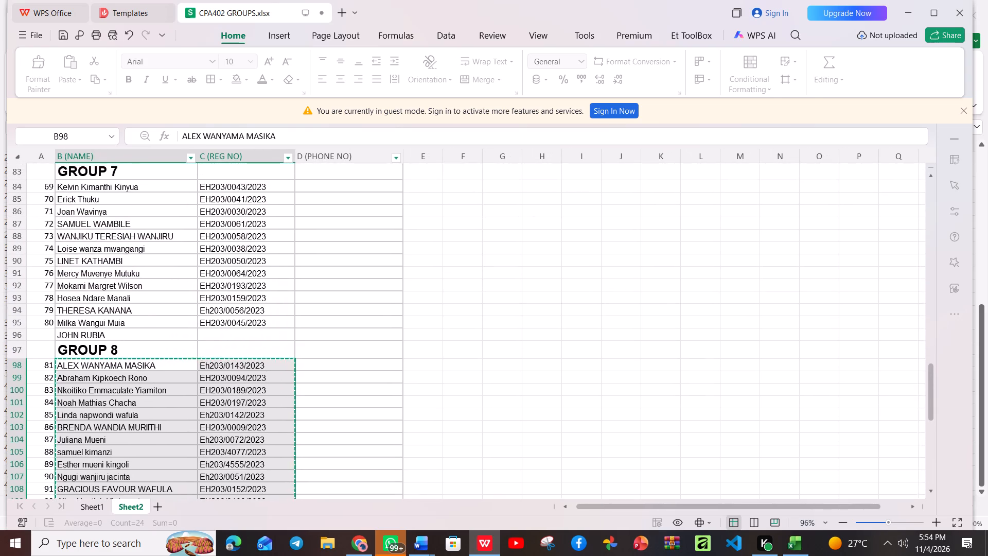
scroll(425, 416, "up", 1)
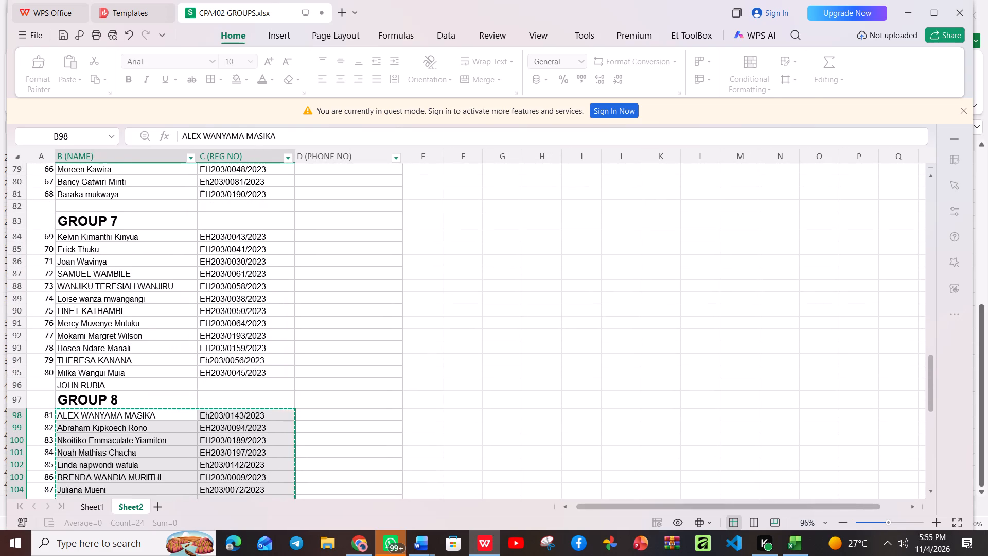
left_click_drag(100, 237, 206, 366)
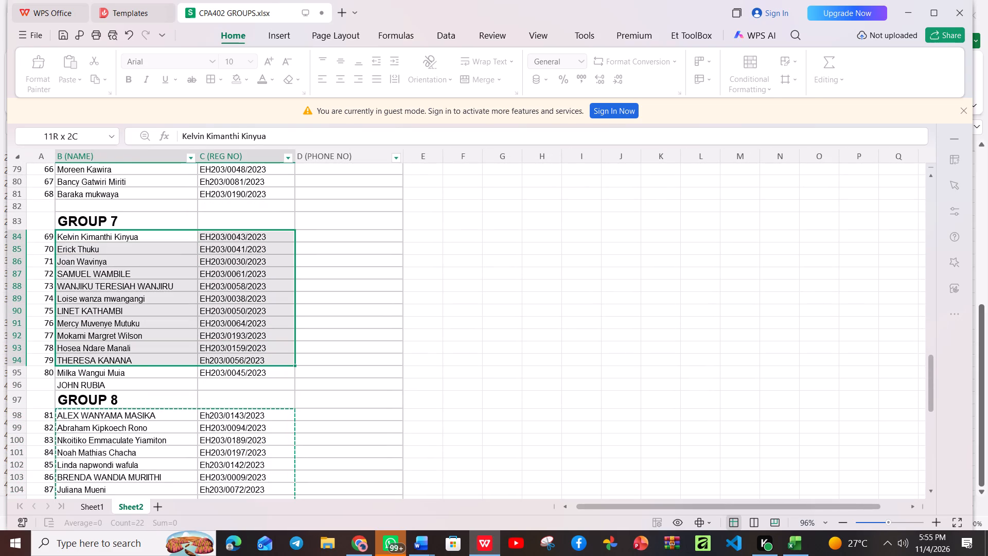
left_click_drag(206, 366, 193, 373)
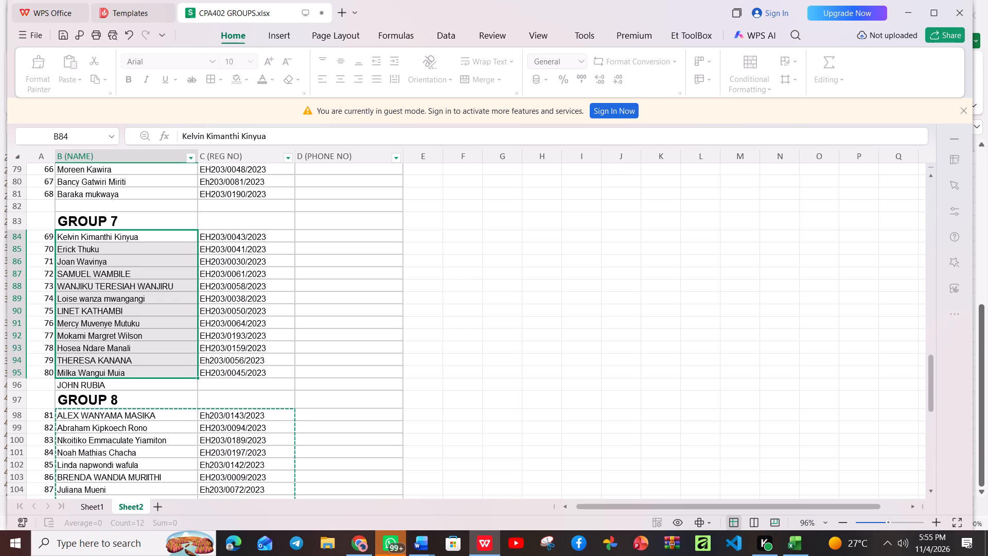
left_click_drag(249, 370, 95, 250)
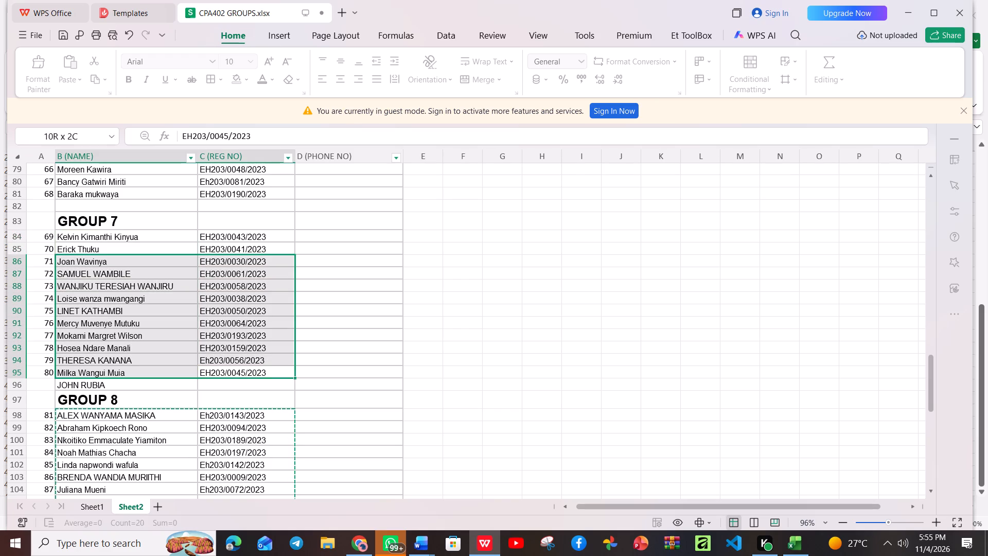
left_click_drag(95, 250, 99, 239)
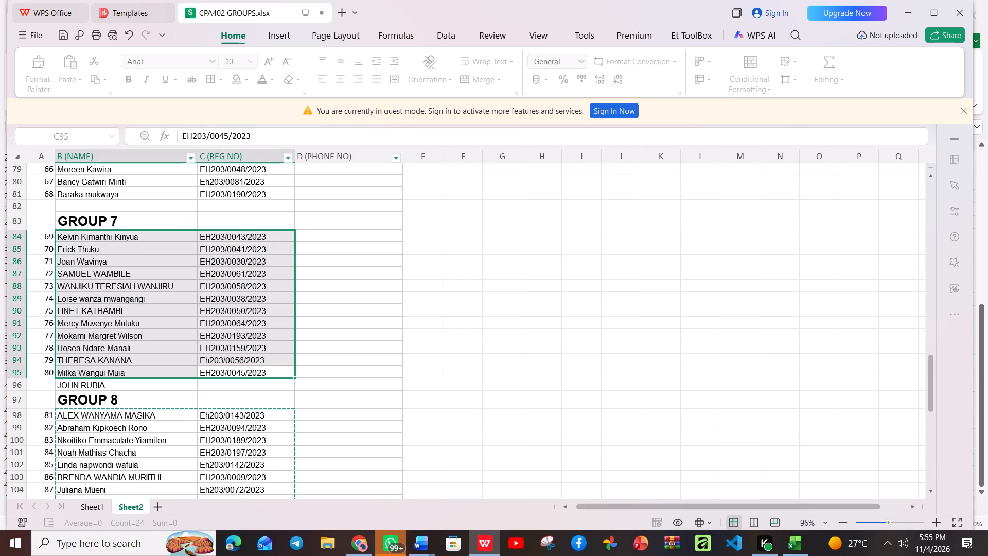
key("ctrl+c")
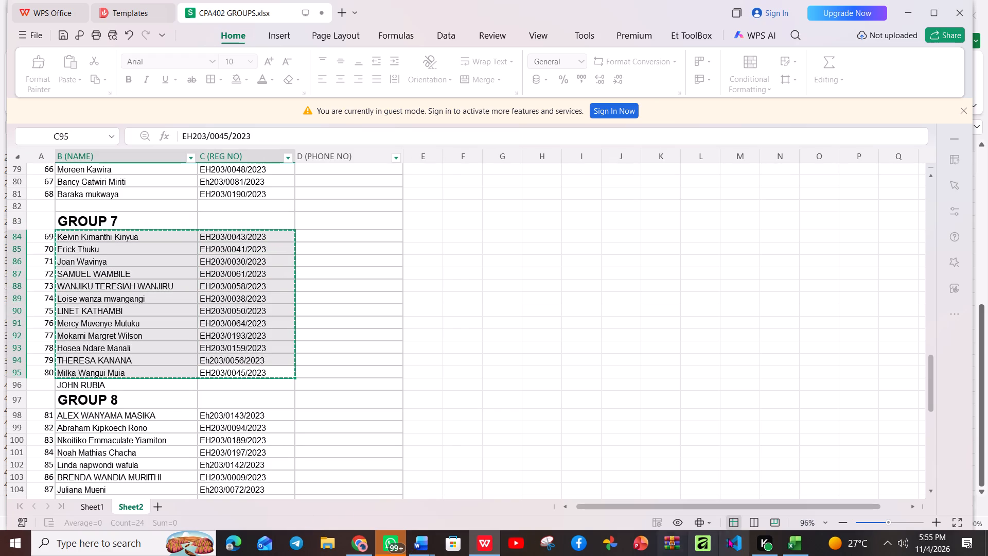
left_click(794, 543)
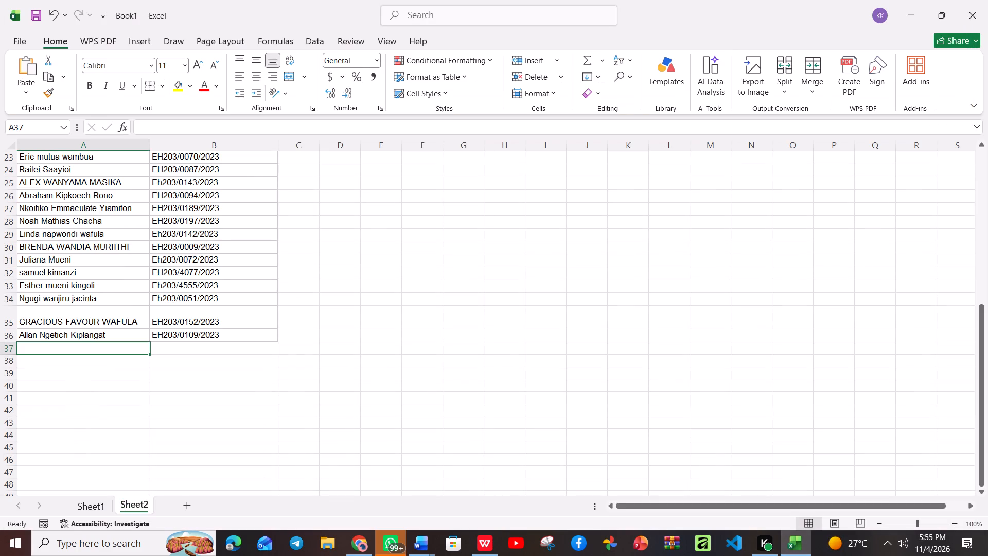
key("ctrl+v")
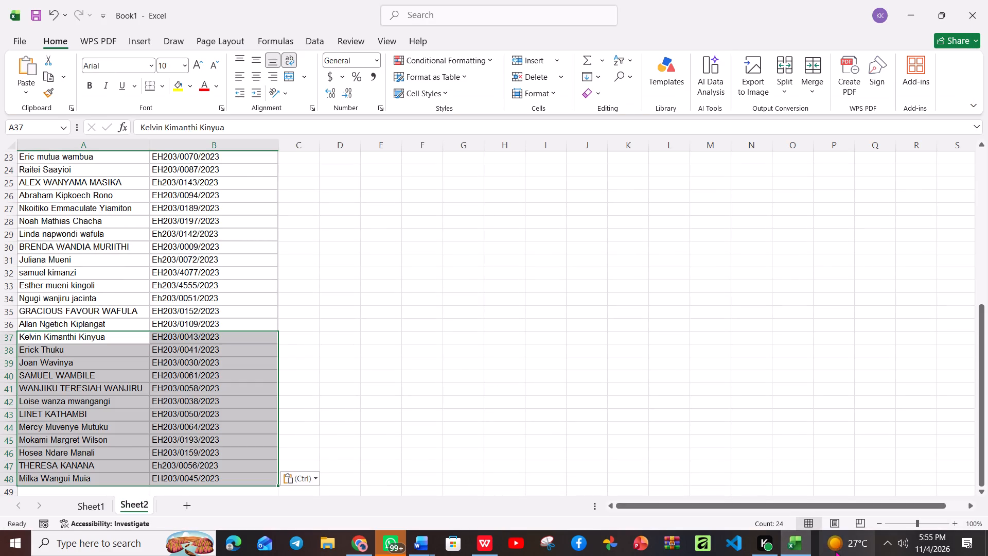
Copy the GROUP 6 names and registration numbers in B70:C81 from WPS Office and paste them into the Excel sheet at cell A49.
left_click(800, 540)
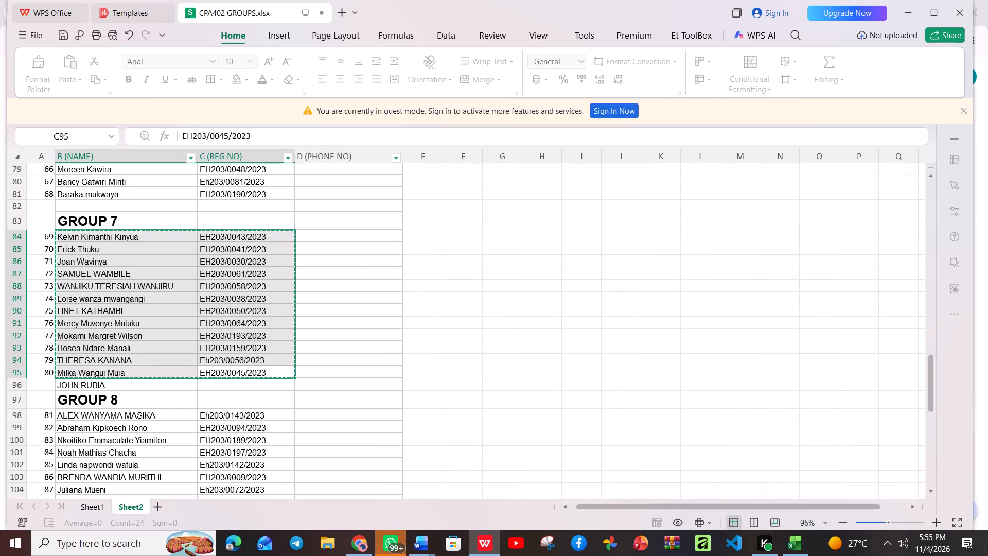
scroll(531, 410, "up", 5)
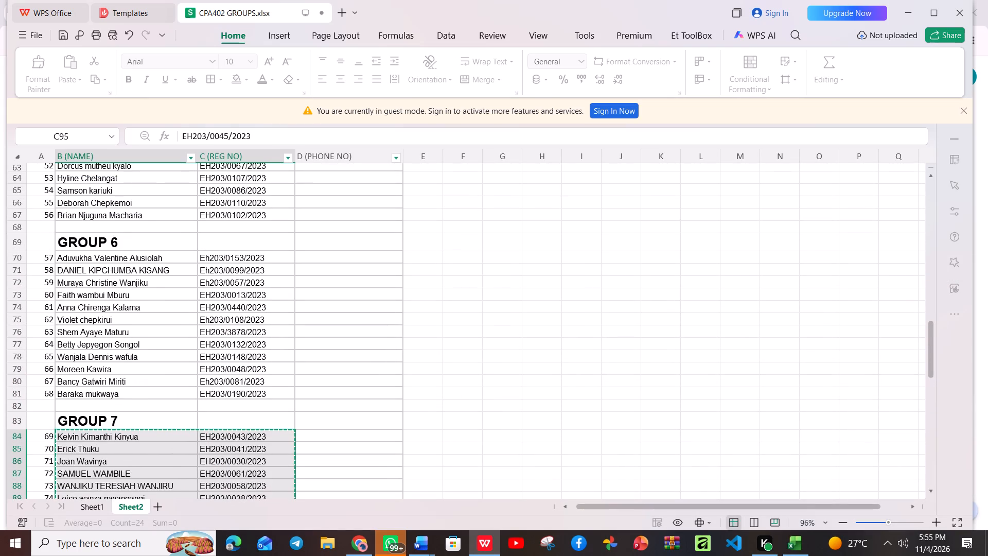
left_click_drag(156, 259, 244, 389)
key("ctrl+c")
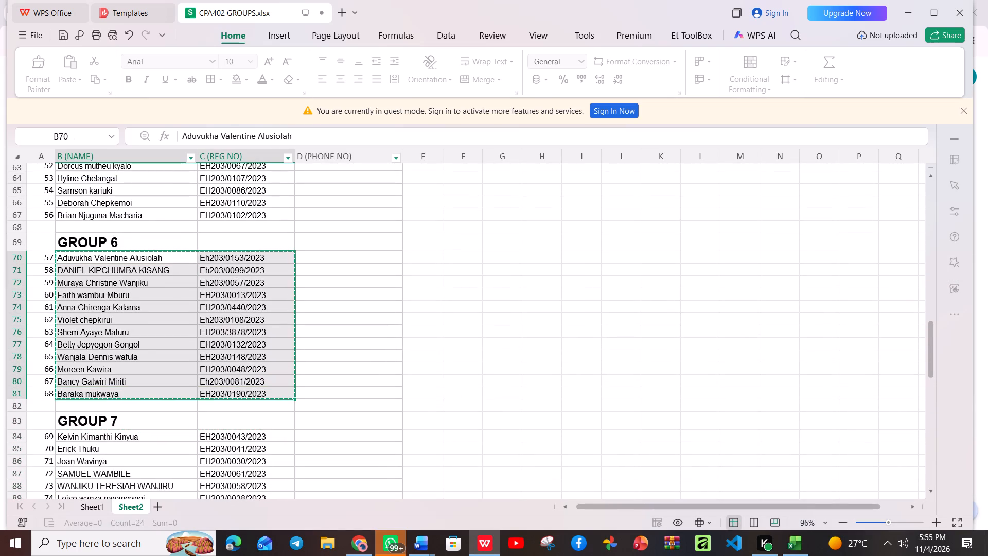
left_click(796, 536)
scroll(396, 325, "down", 2)
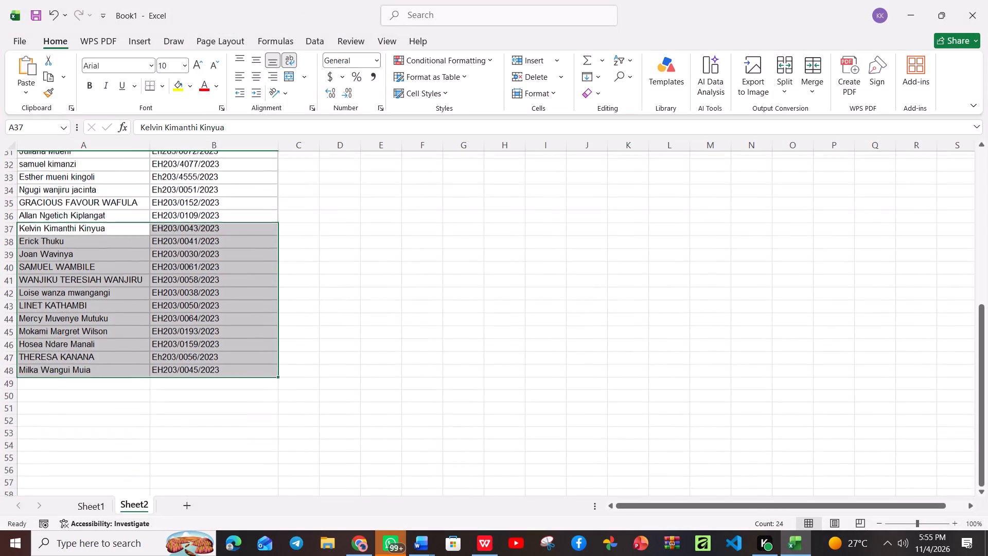
left_click(58, 326)
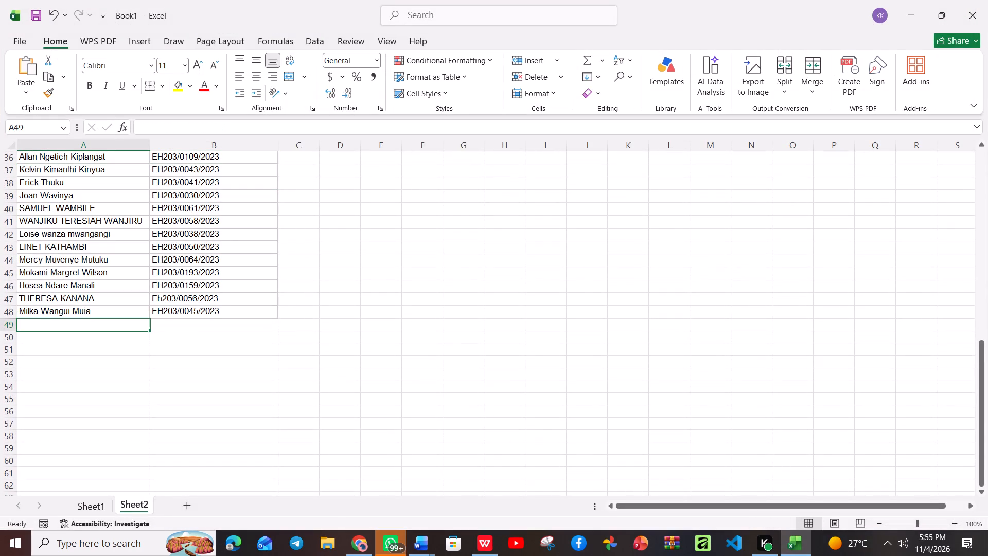
key("ctrl+v")
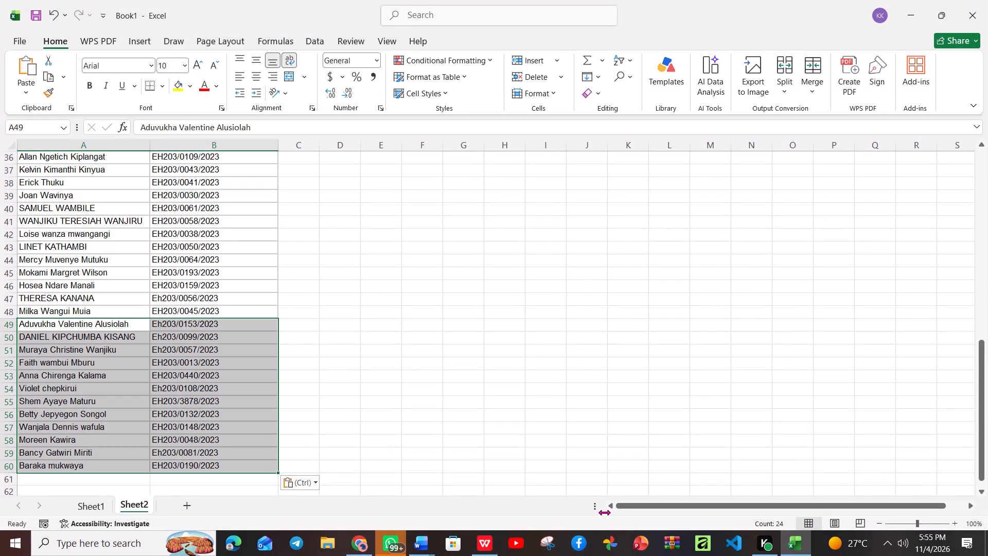
Copy the GROUP 5 names and registration numbers in B56:C67 from WPS Office and paste them into the Excel sheet at cell A61.
left_click(783, 533)
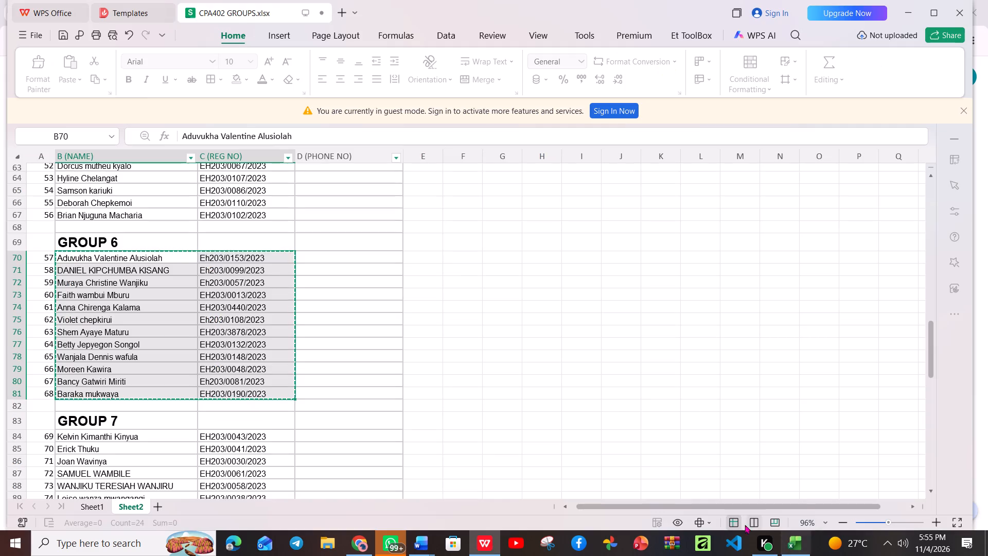
scroll(549, 409, "up", 1)
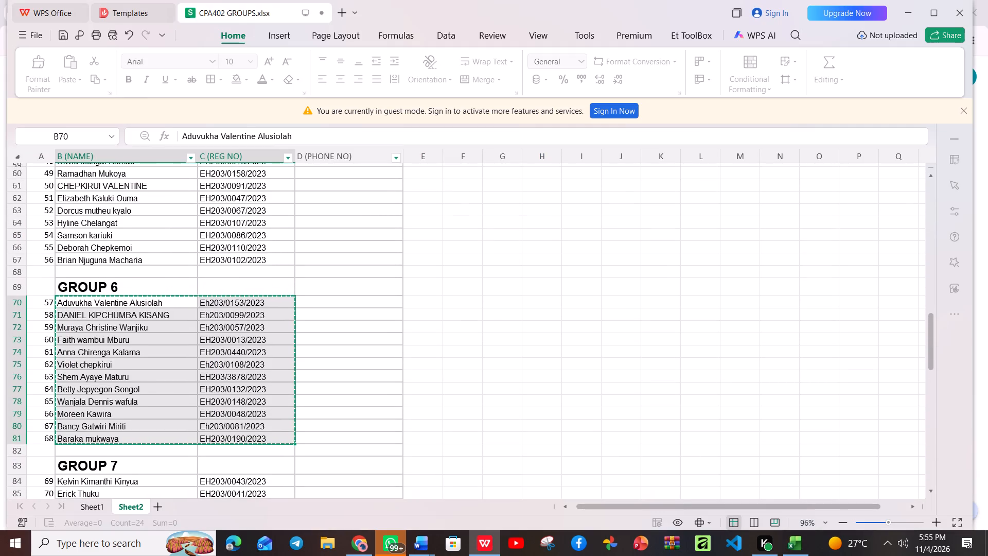
scroll(550, 398, "up", 1)
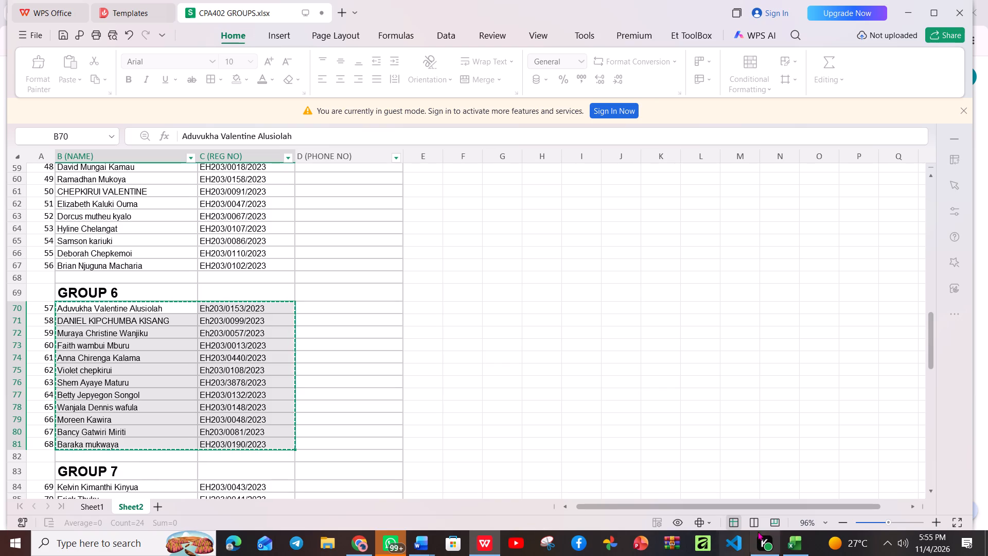
left_click(793, 538)
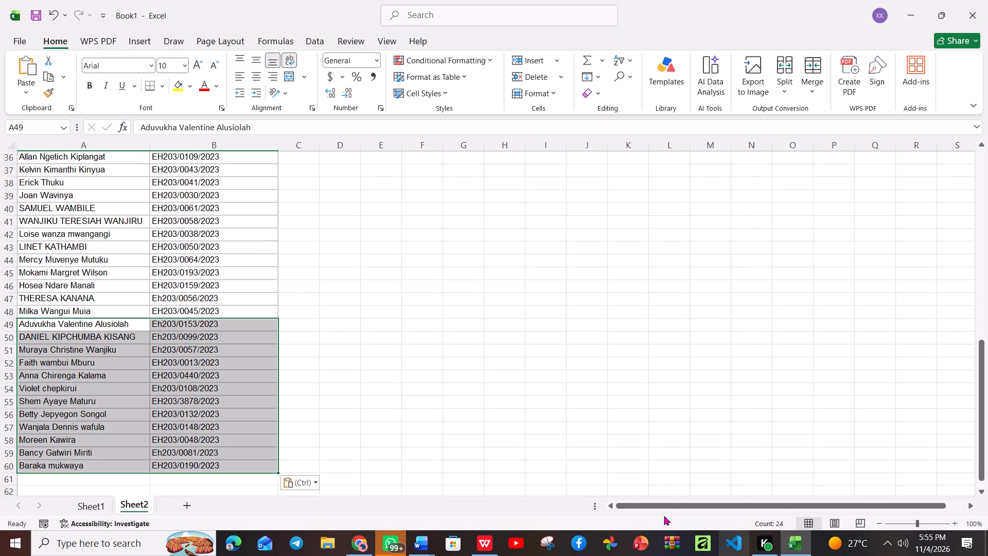
left_click(504, 542)
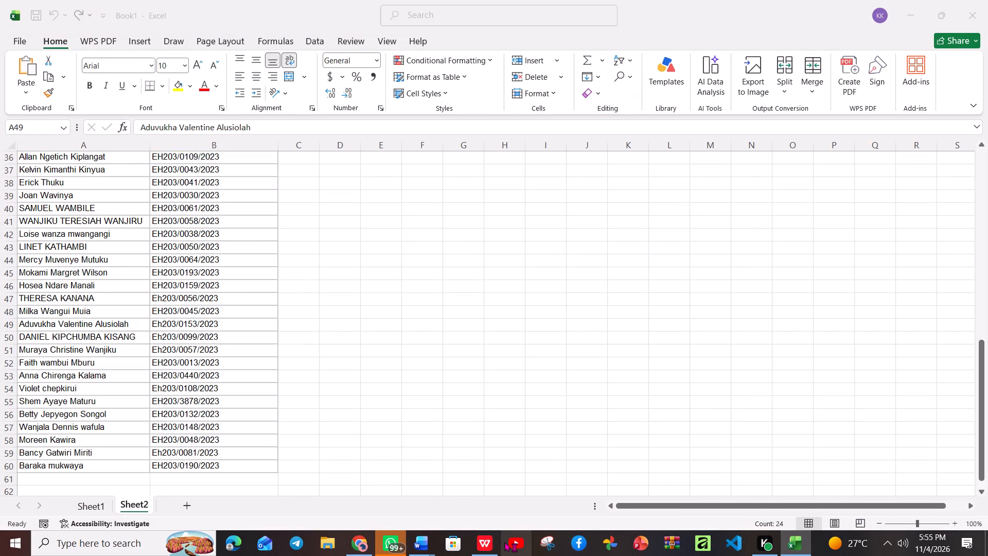
left_click(497, 541)
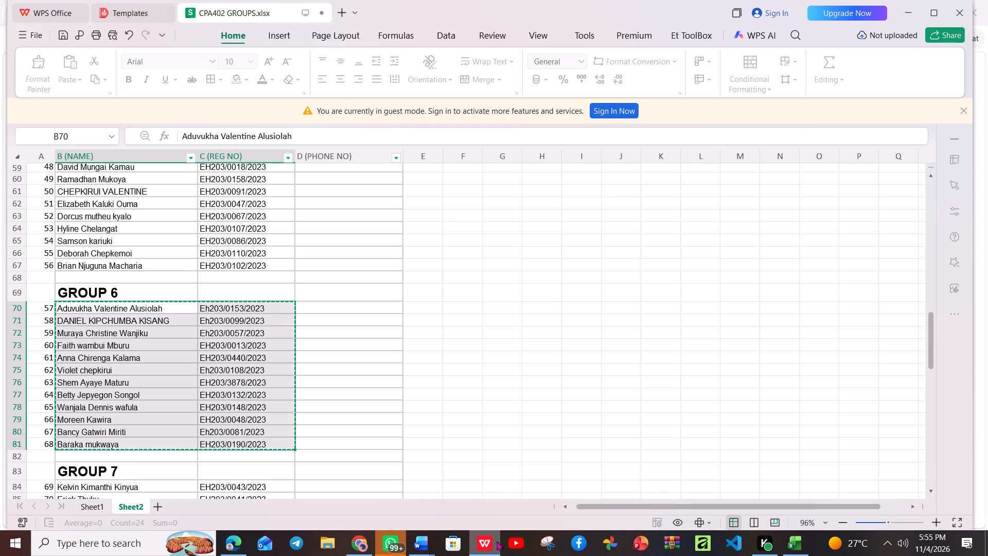
scroll(348, 342, "up", 2)
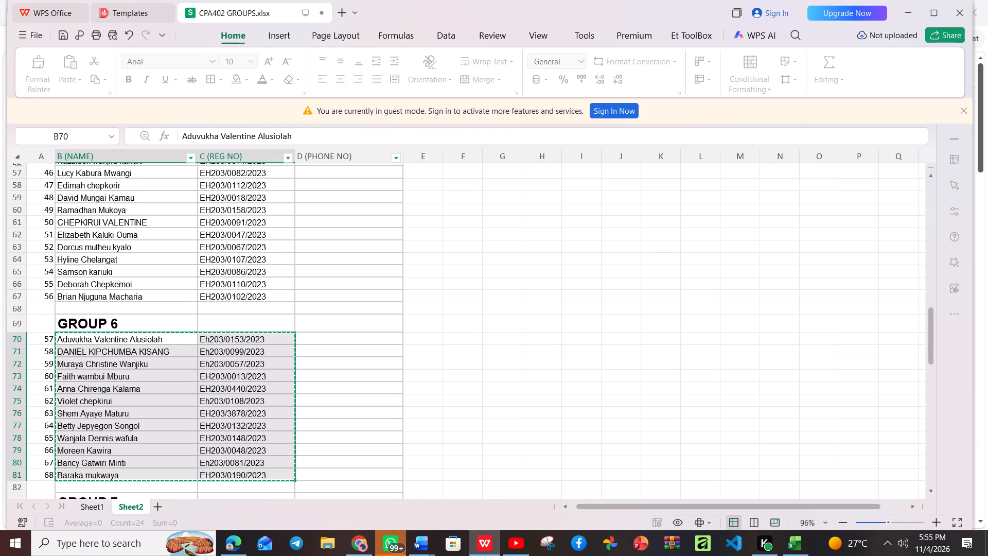
scroll(348, 342, "up", 2)
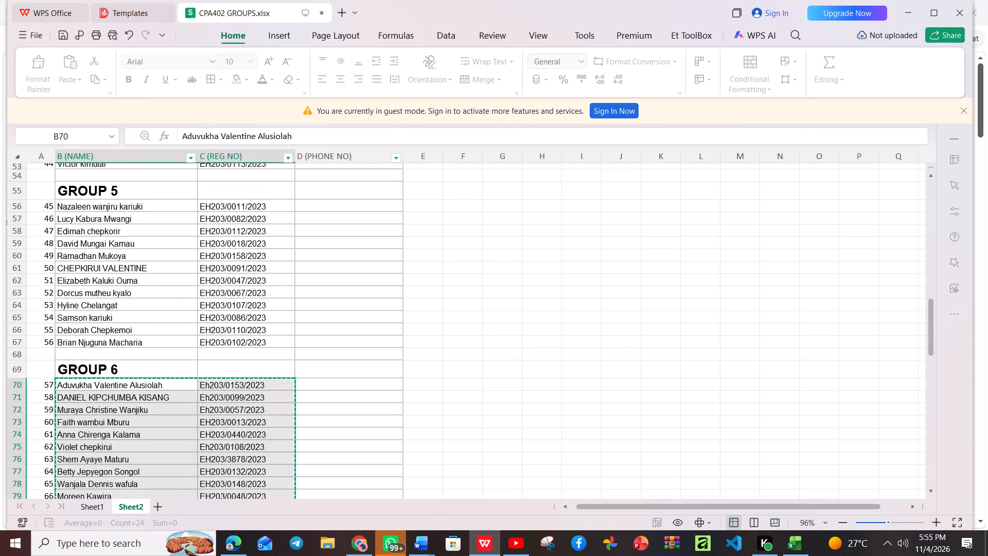
left_click_drag(138, 208, 255, 338)
key("ctrl+c")
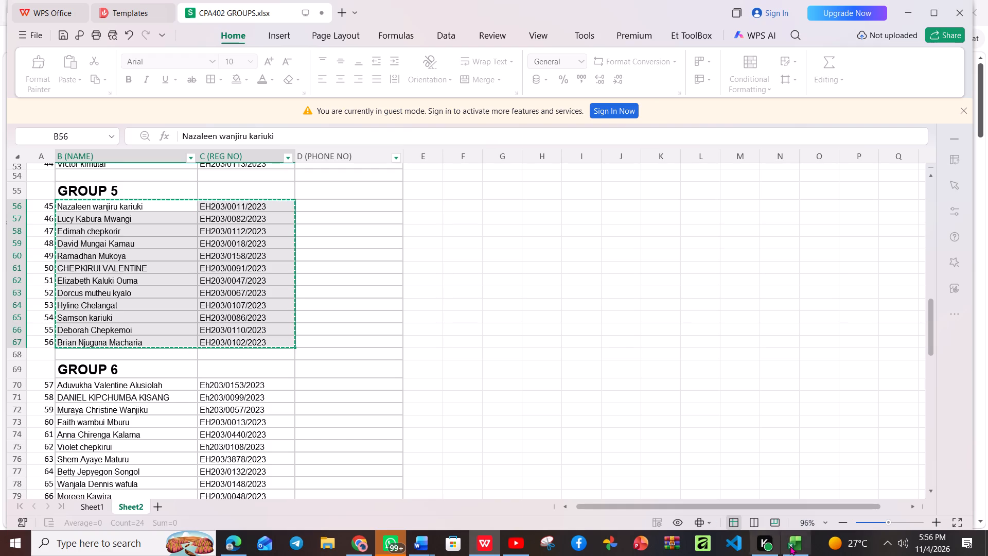
left_click(788, 547)
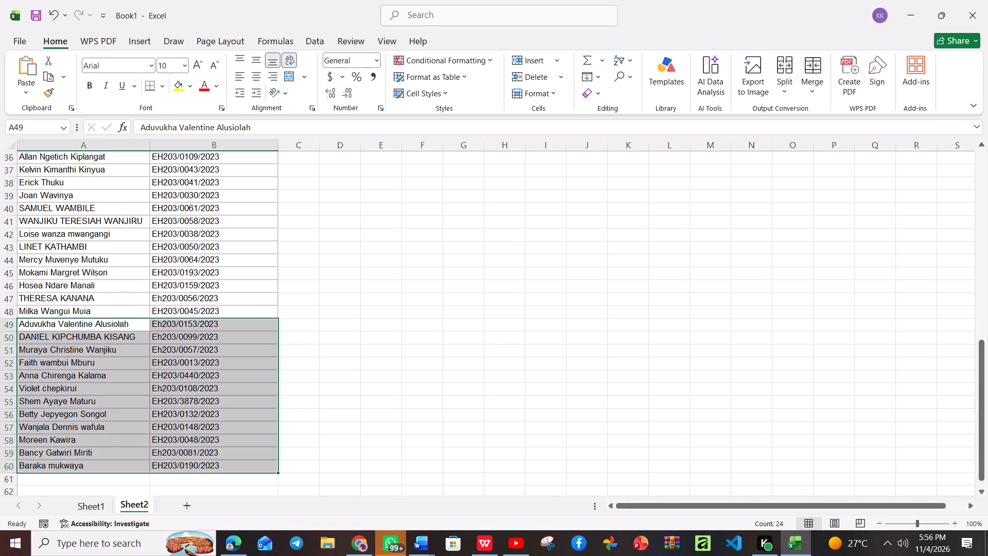
scroll(414, 418, "down", 2)
left_click(110, 324)
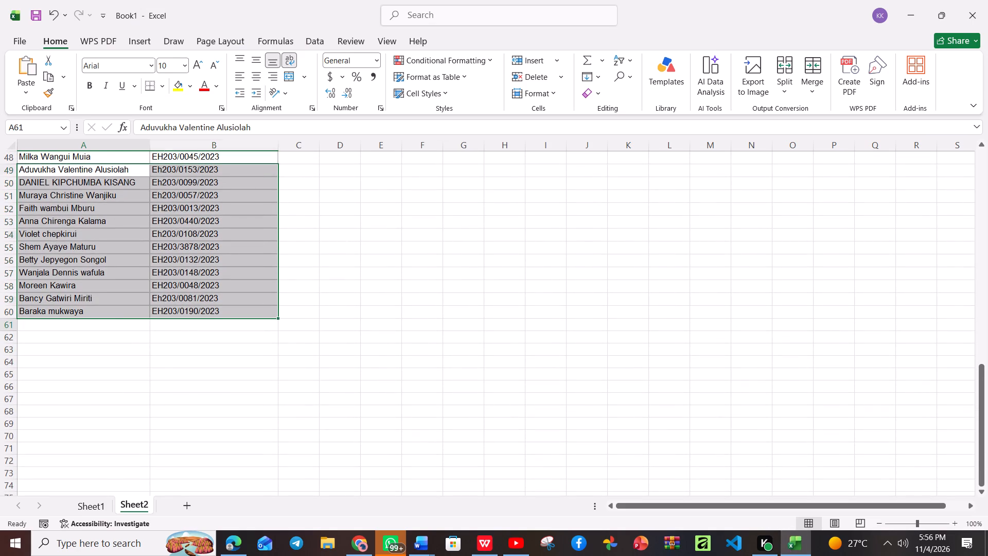
key("ctrl+v")
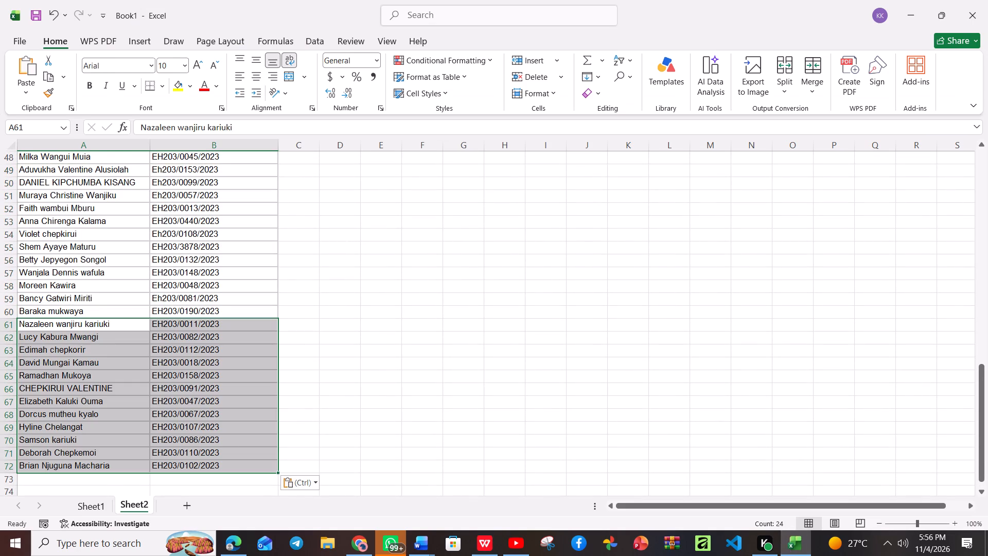
left_click(370, 362)
Copy the GROUP 4 names and registration numbers in B43:C53 from WPS Office and paste them into the Excel sheet at cell A73.
scroll(370, 362, "down", 2)
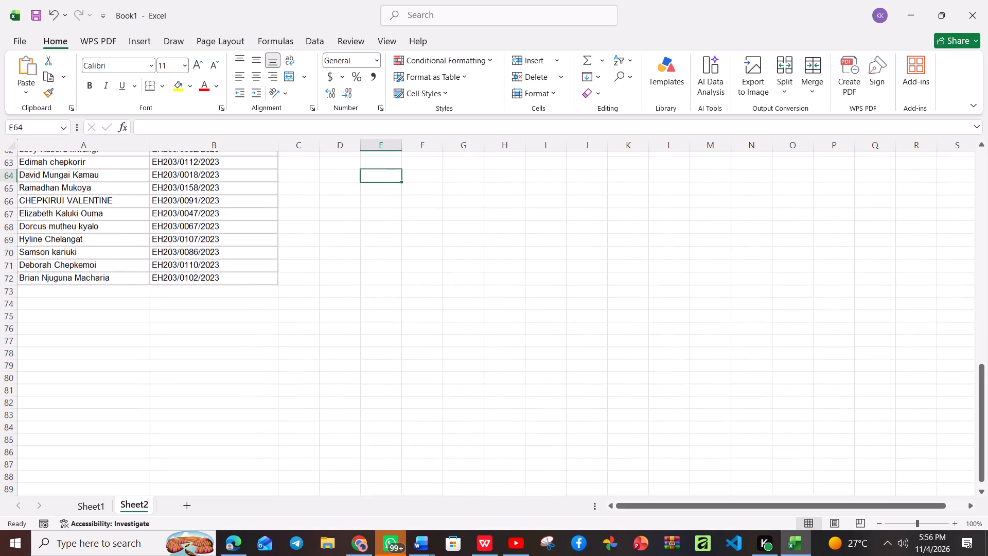
left_click(802, 551)
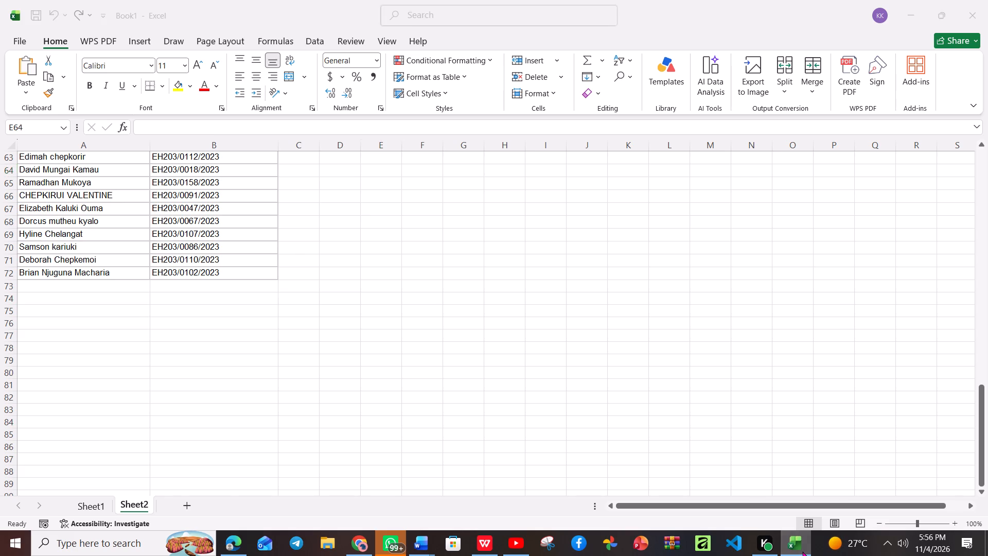
scroll(527, 393, "up", 4)
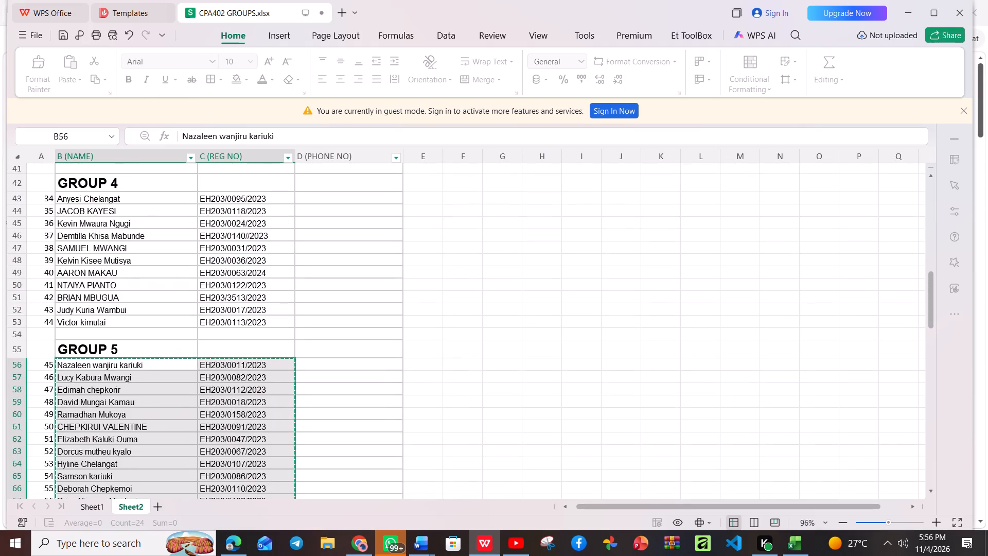
scroll(527, 393, "up", 2)
left_click_drag(86, 284, 243, 385)
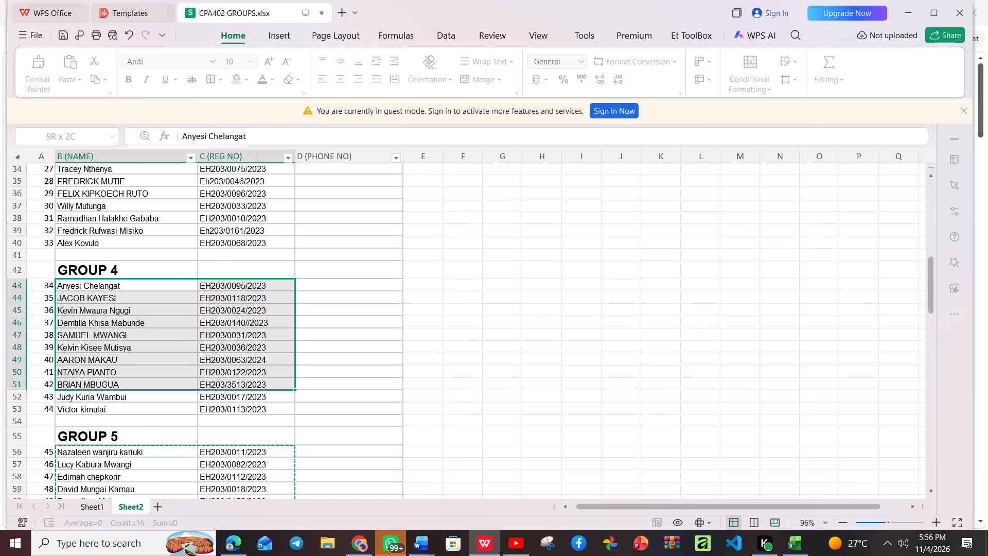
left_click_drag(243, 385, 245, 403)
key("ctrl+c")
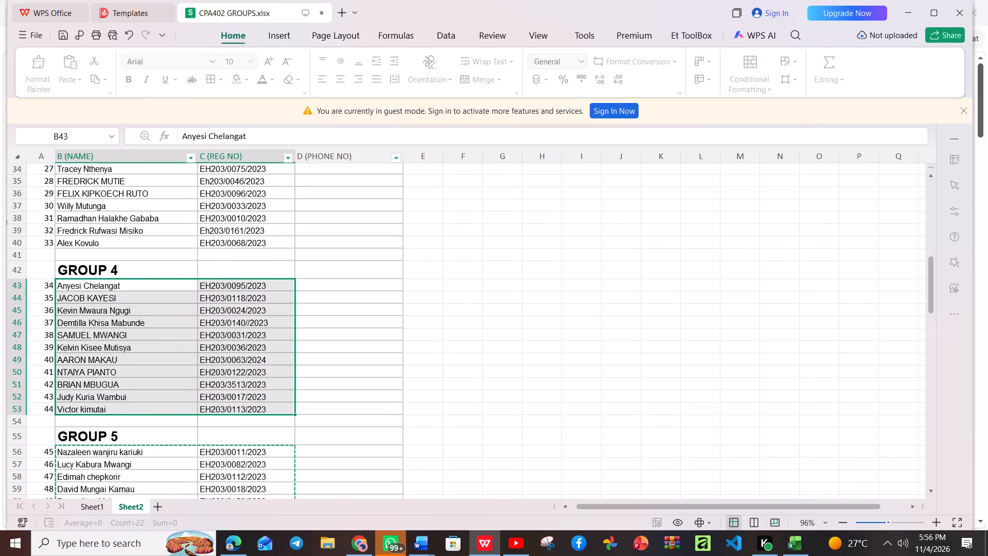
left_click(790, 541)
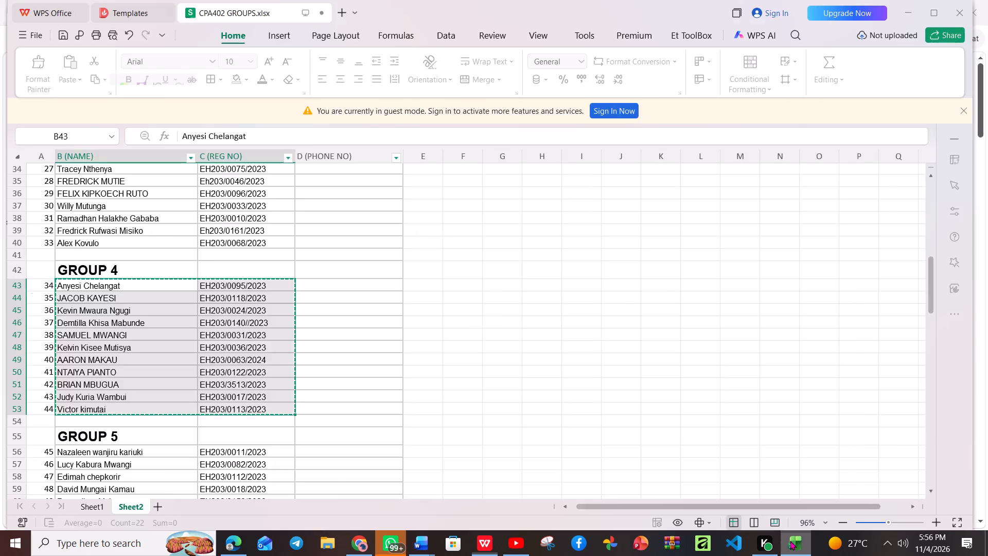
left_click(88, 281)
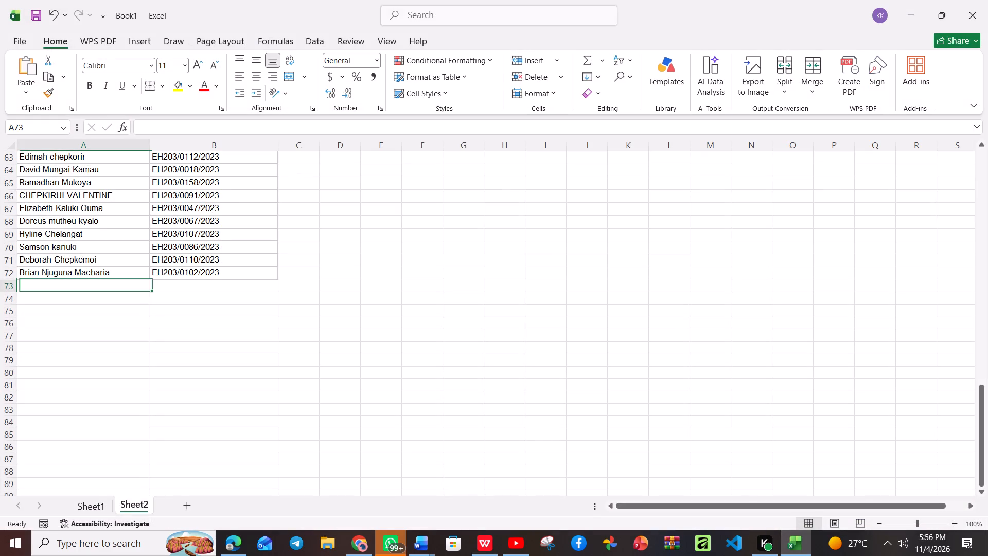
key("ctrl+v")
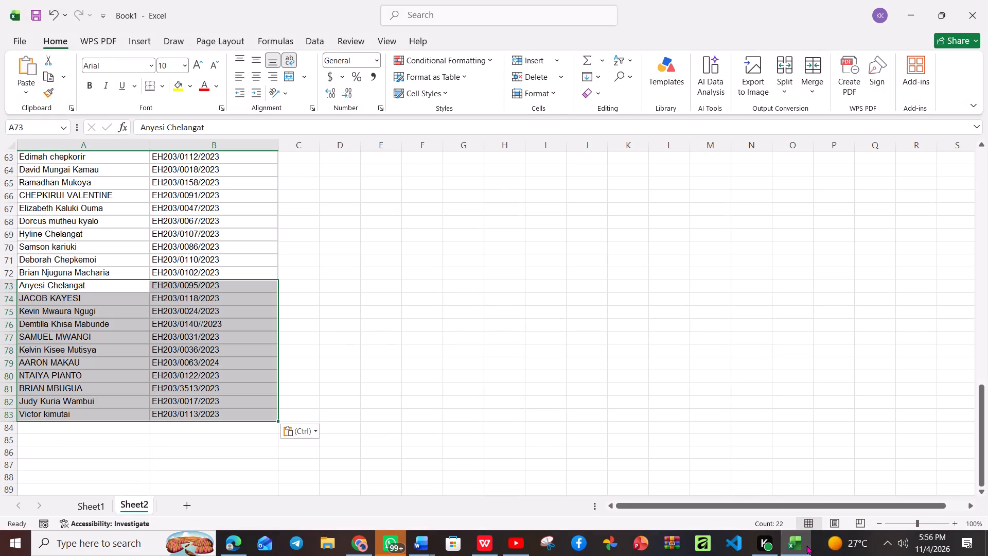
Copy the GROUP 3 names and registration numbers in B30:C40 from WPS Office and paste them into the Excel sheet at cell A84.
left_click(805, 545)
scroll(527, 407, "up", 2)
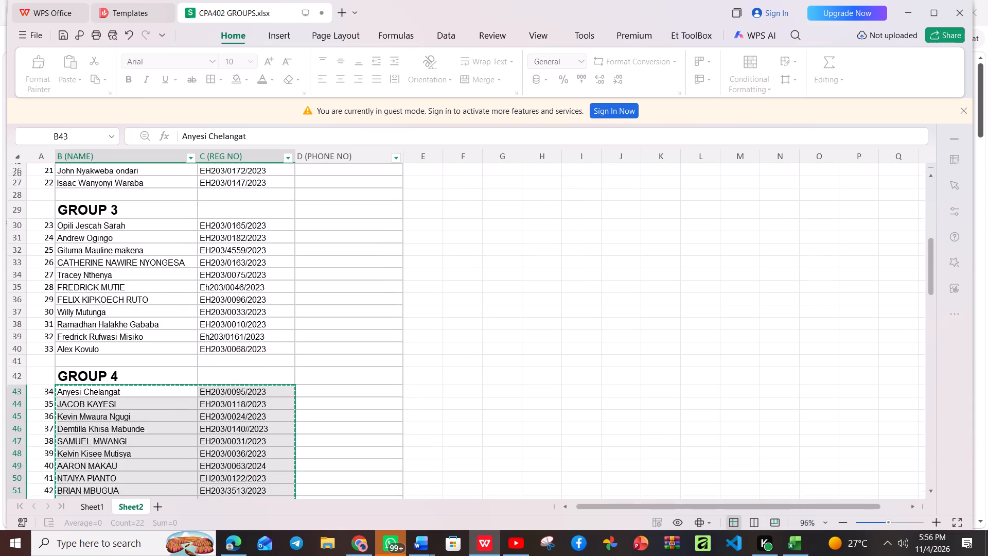
scroll(527, 407, "up", 1)
left_click_drag(122, 242, 230, 348)
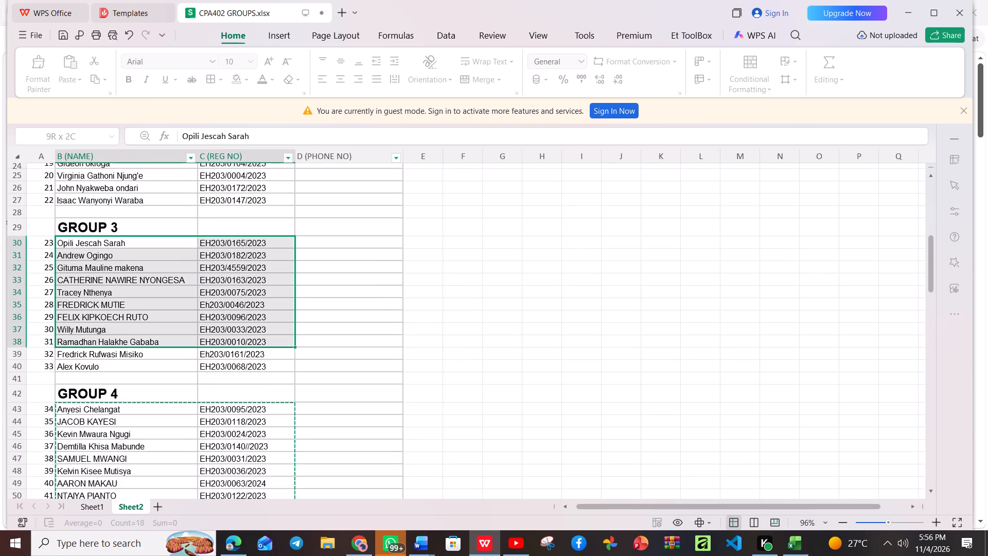
left_click_drag(230, 348, 263, 370)
key("ctrl+v")
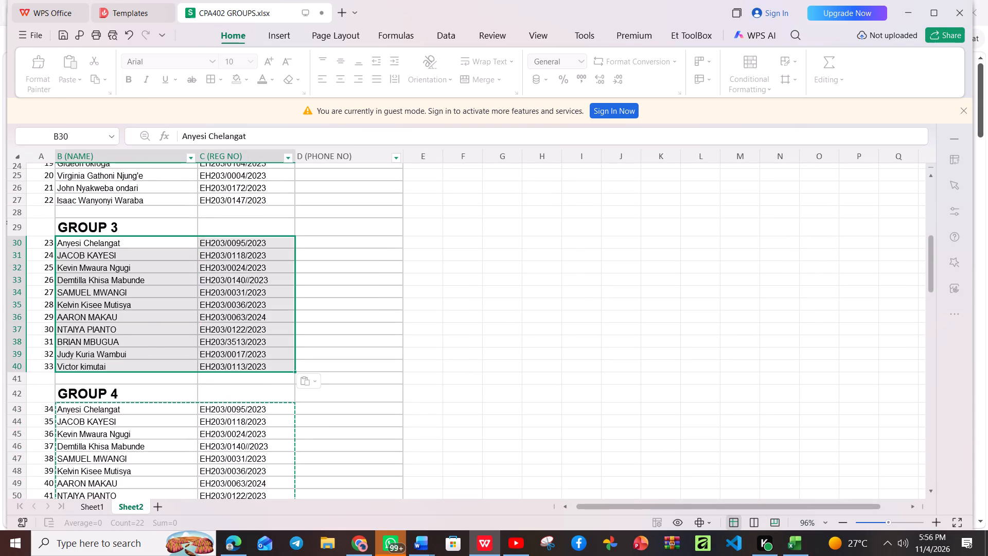
left_click(126, 38)
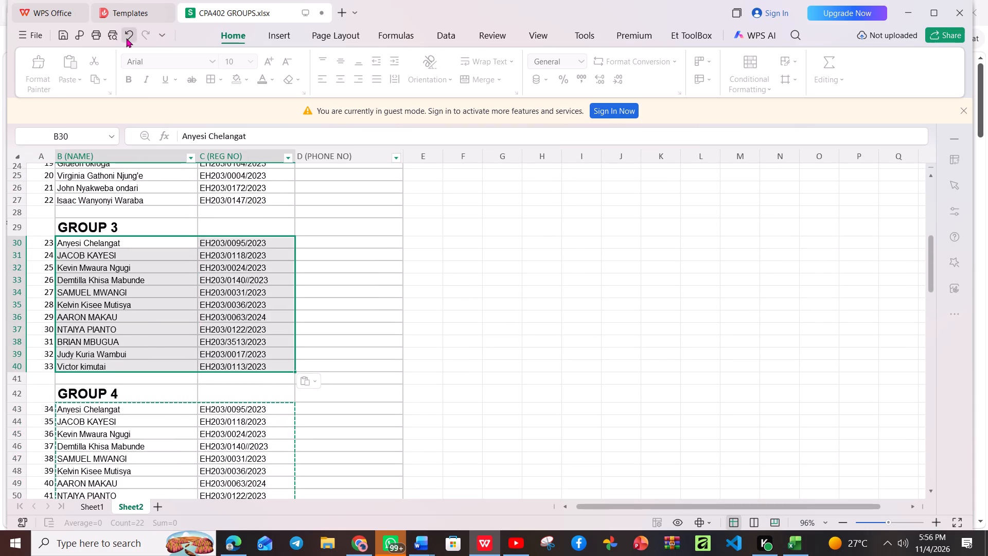
key("ctrl+c")
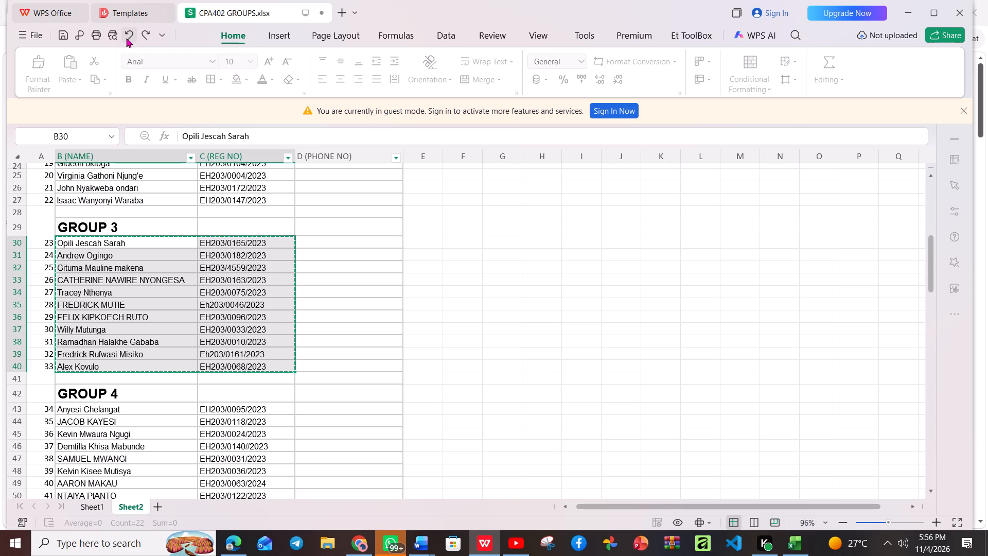
left_click(791, 550)
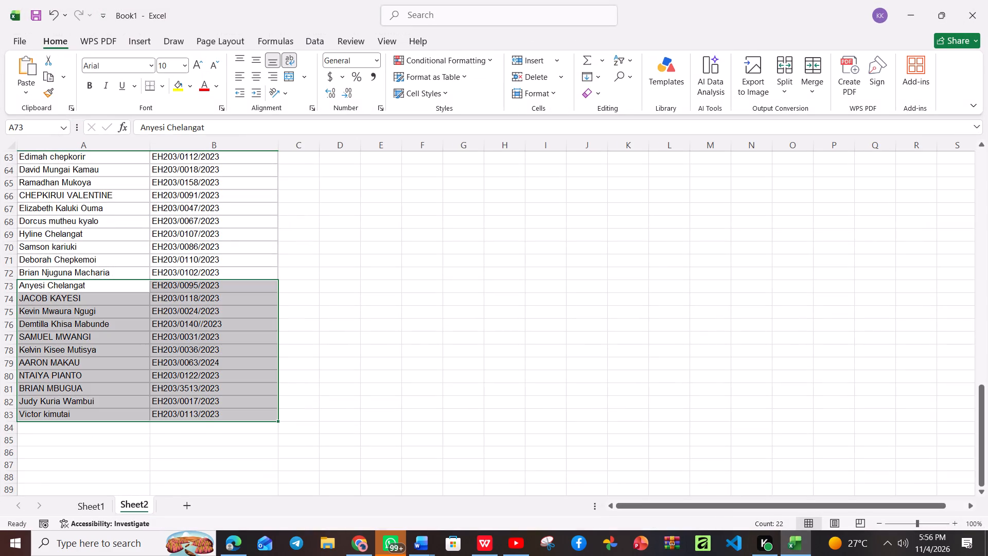
left_click(79, 429)
key("ctrl+v")
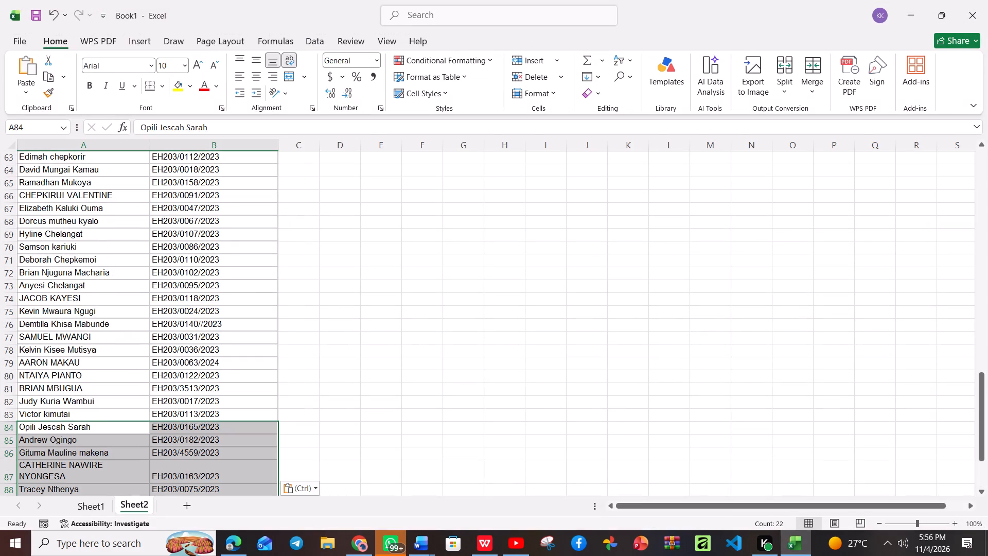
Copy the GROUP 2 names and registration numbers in B17:C27 from WPS Office and paste them into the Excel sheet at cell A95.
scroll(391, 373, "down", 3)
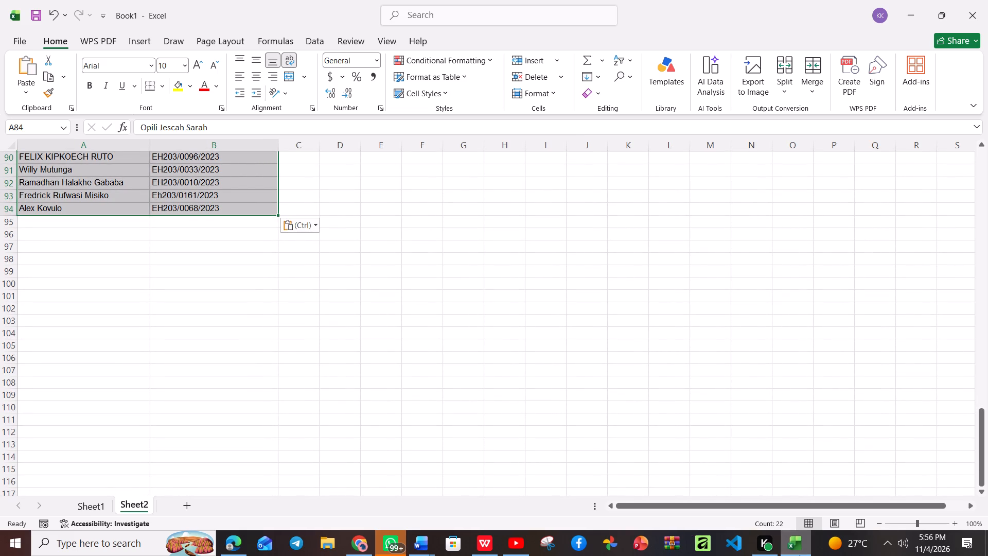
left_click(790, 546)
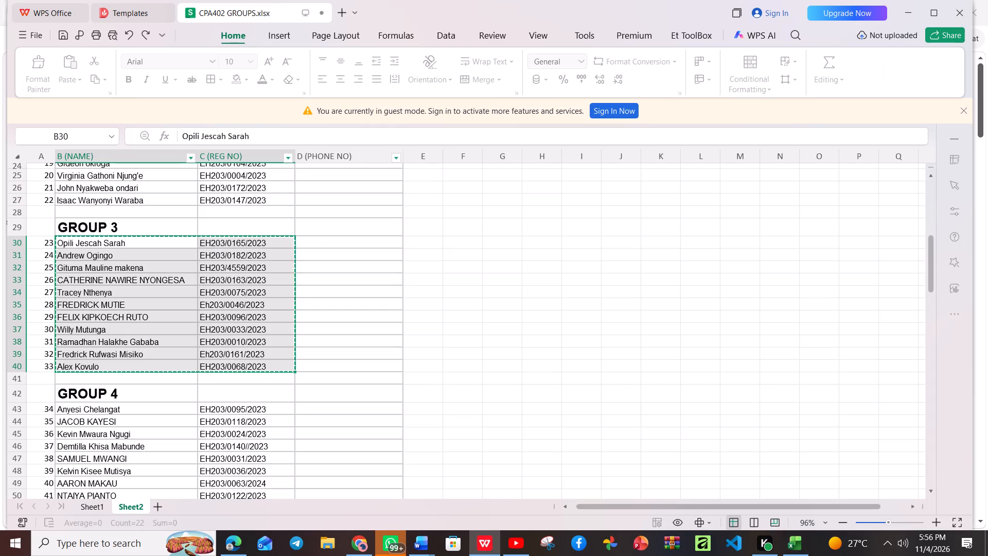
scroll(222, 392, "up", 5)
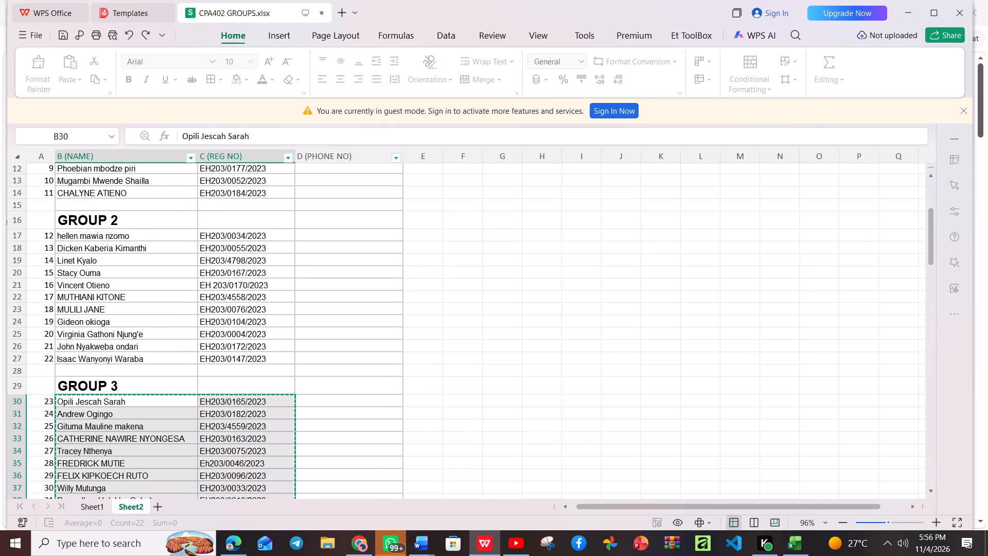
left_click_drag(93, 239, 264, 362)
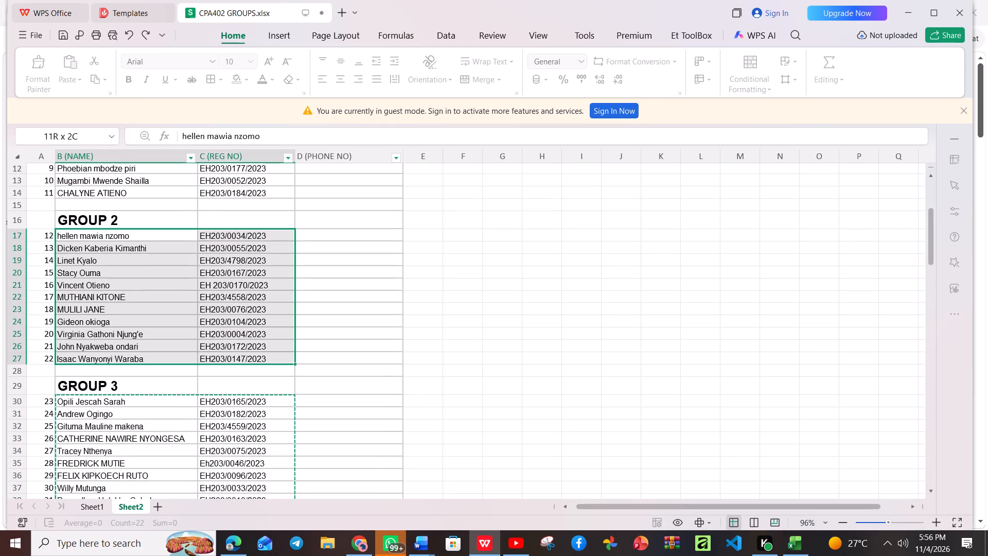
left_click_drag(264, 362, 264, 361)
key("ctrl+c")
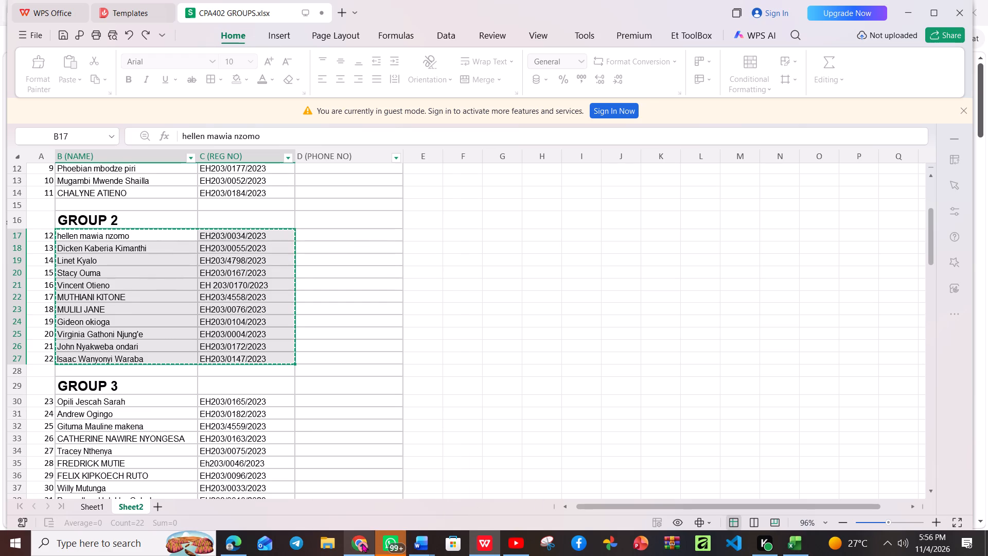
left_click(795, 545)
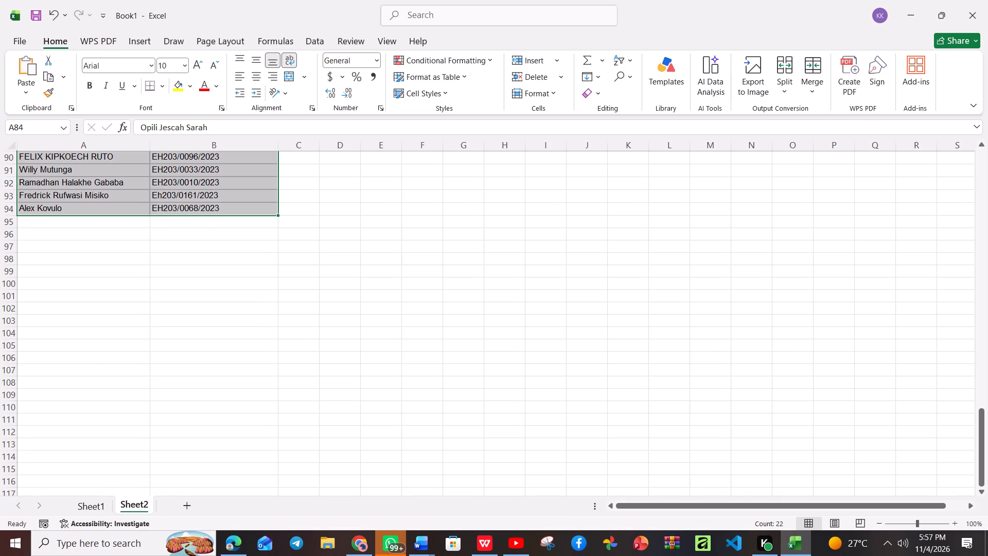
left_click(102, 220)
key("ctrl+v")
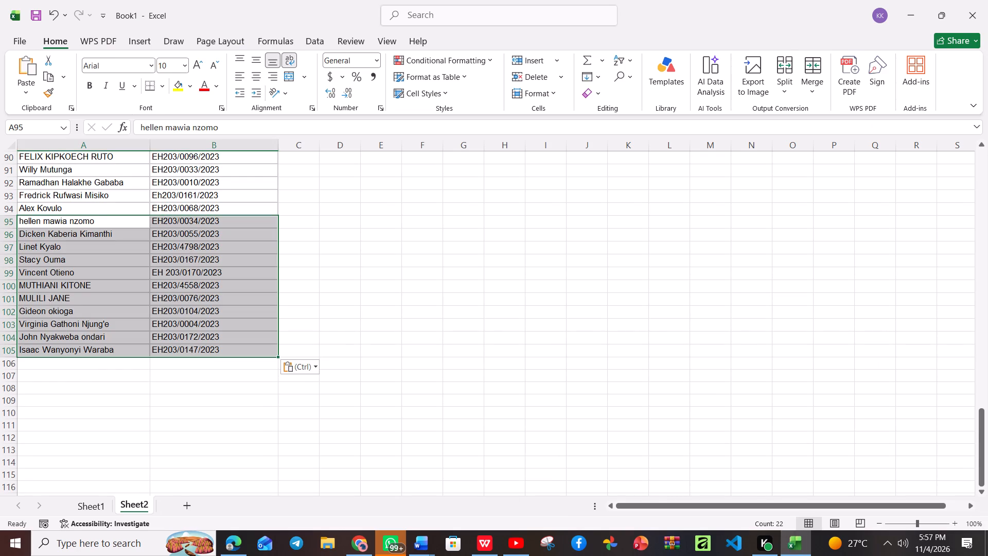
left_click(203, 376)
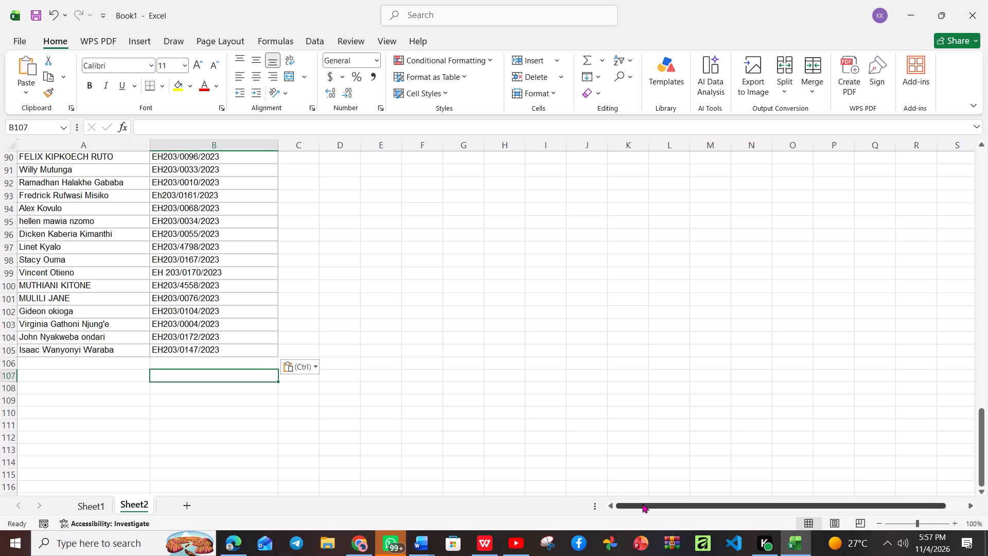
Copy the GROUP 1 names and registration numbers in B4:C14 from WPS Office and paste them into the Excel sheet at cell A106.
left_click(796, 544)
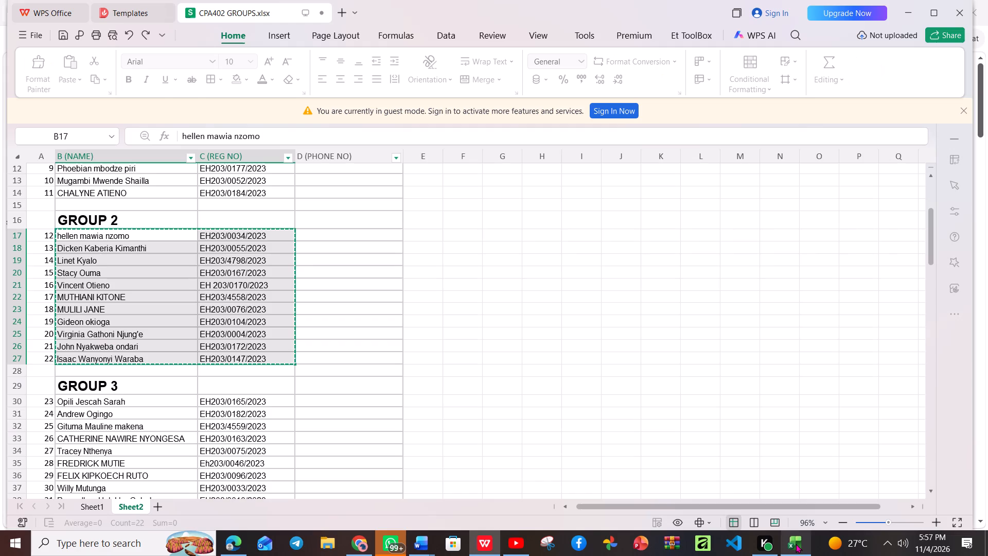
scroll(484, 391, "up", 5)
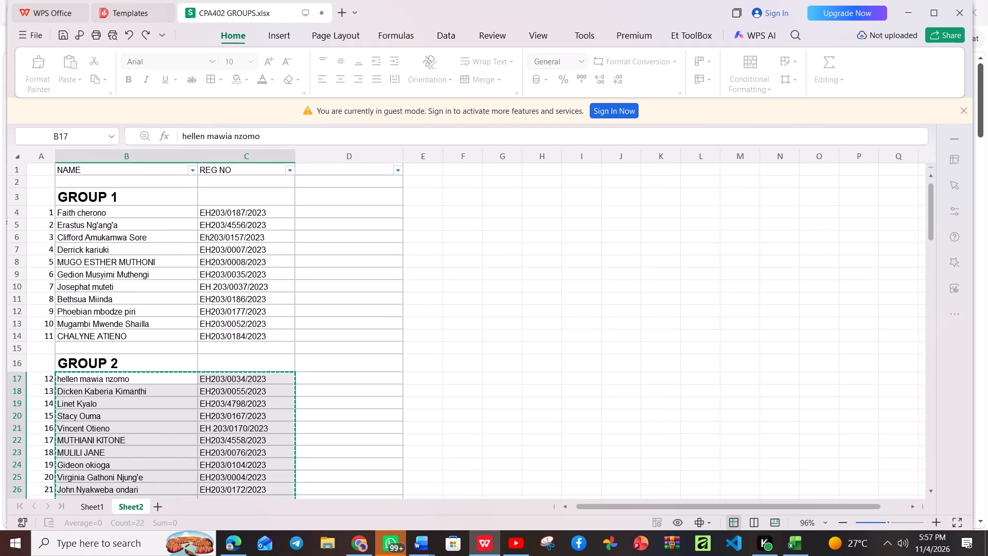
left_click_drag(105, 215, 157, 250)
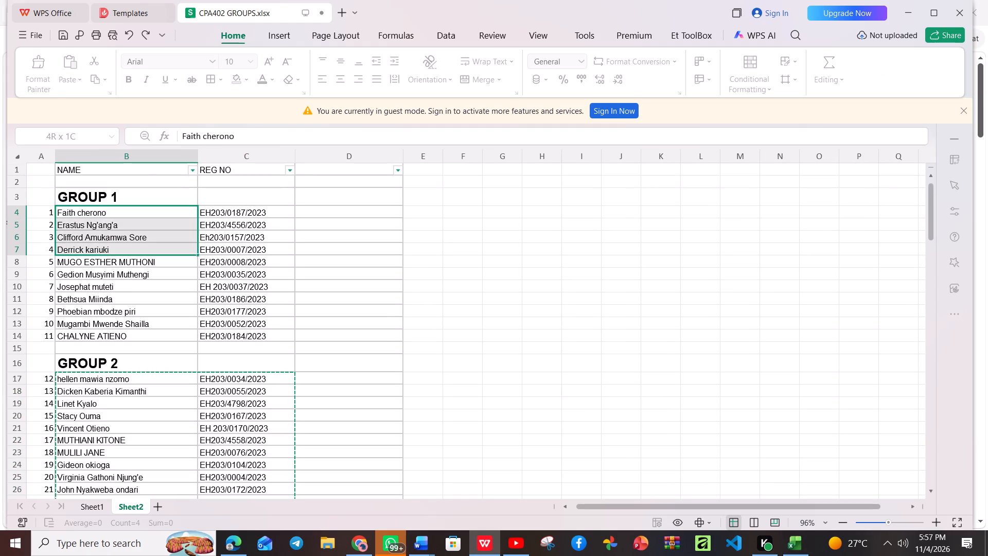
left_click_drag(157, 250, 246, 332)
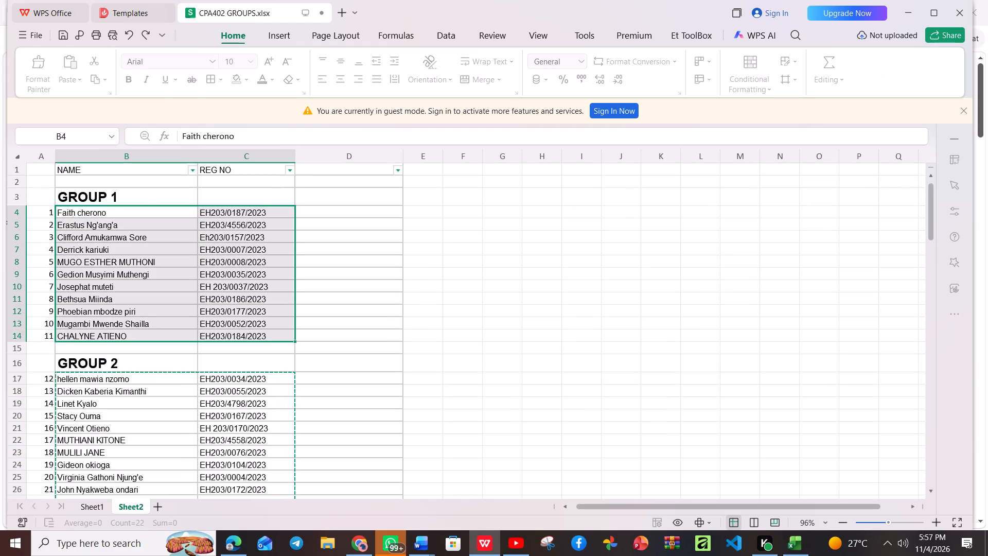
key("ctrl+c")
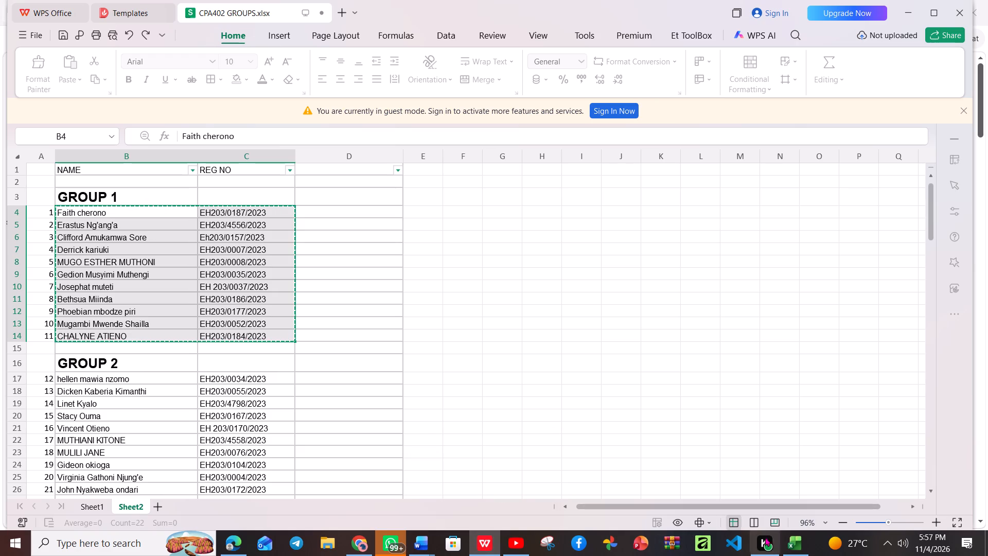
left_click(788, 544)
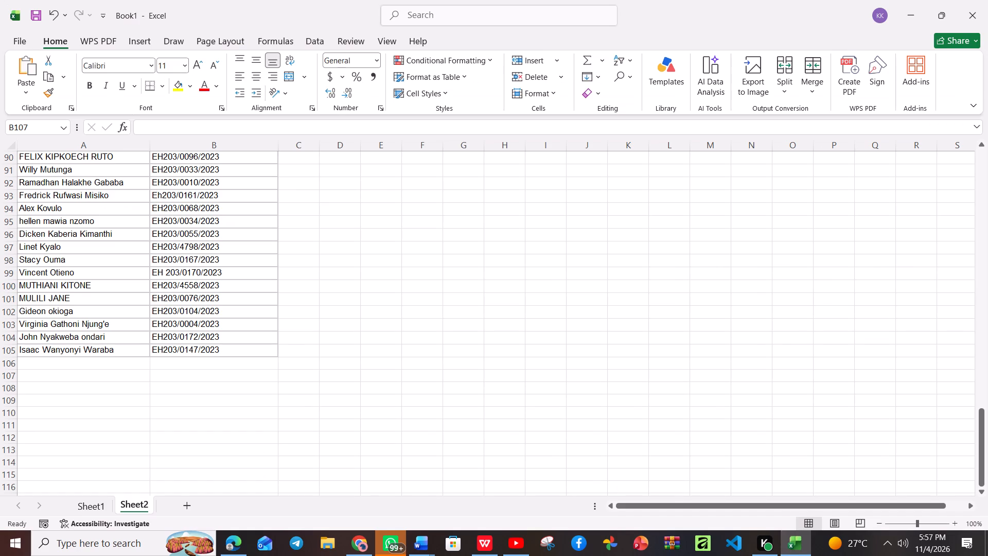
left_click(132, 370)
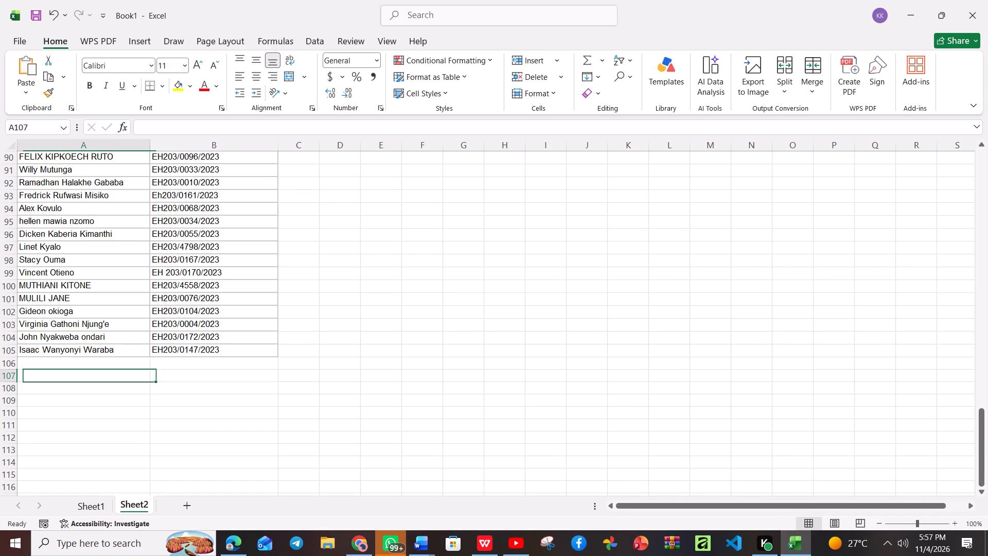
left_click(120, 361)
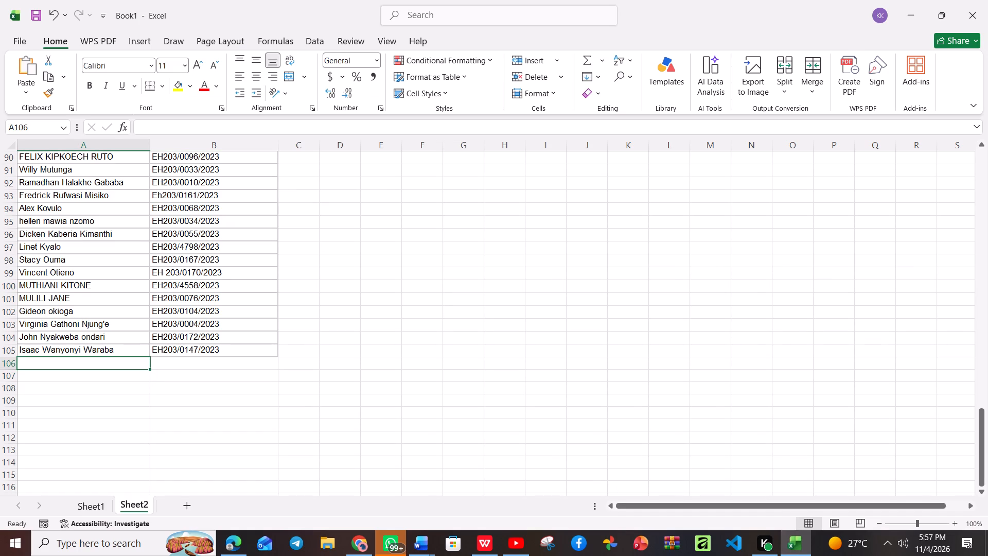
key("ctrl+v")
scroll(120, 361, "down", 1)
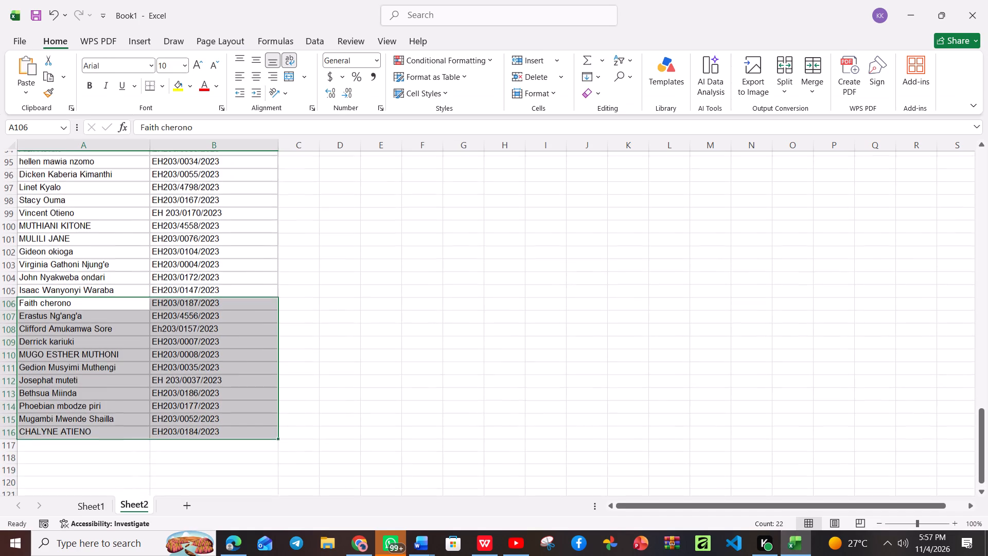
scroll(120, 361, "down", 1)
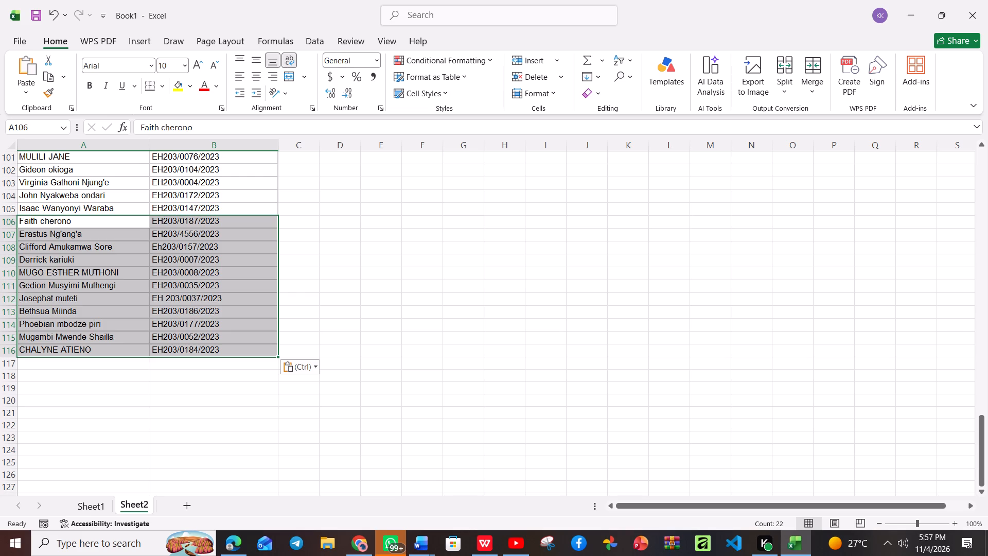
left_click(253, 408)
Delete the last of the three names in cell A87, keeping the first two.
scroll(253, 408, "up", 3)
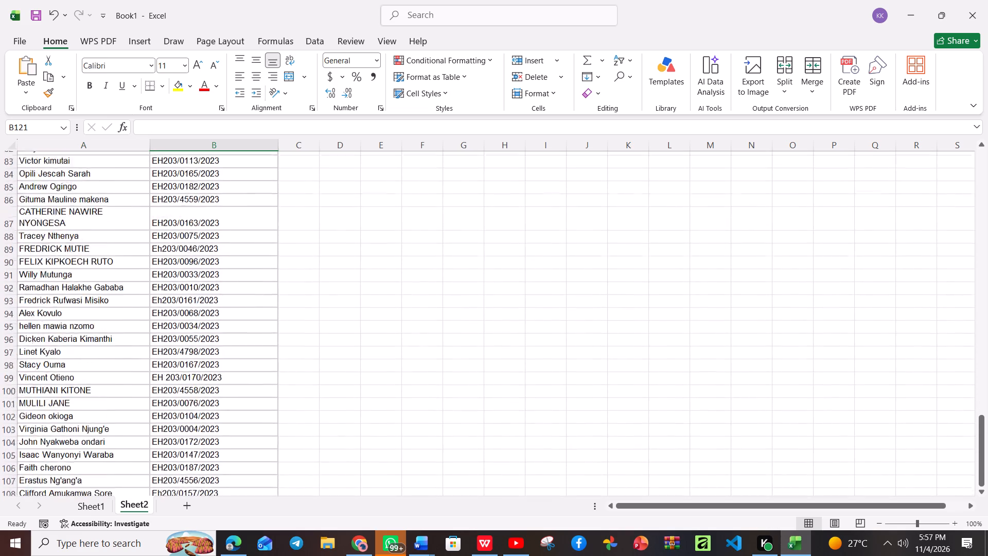
scroll(253, 408, "up", 3)
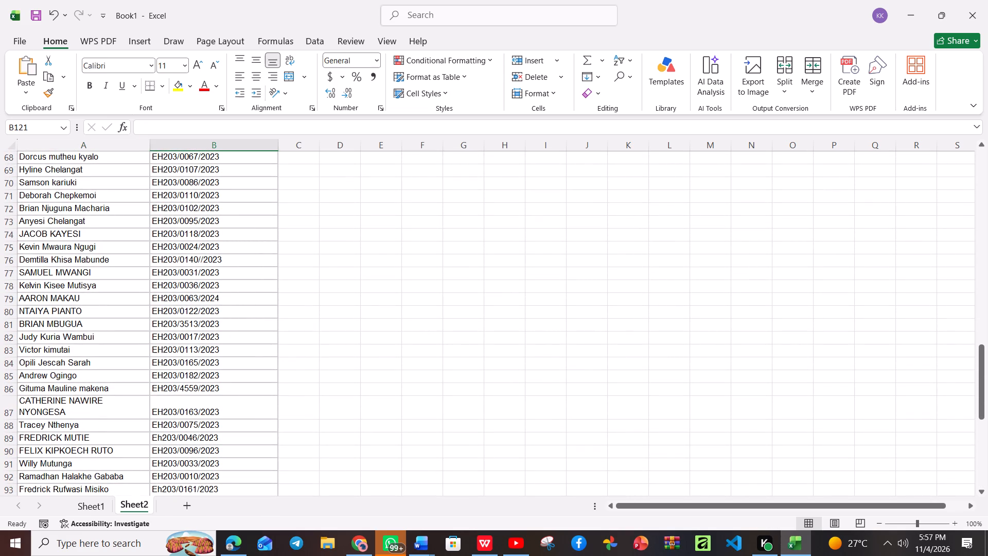
left_click(75, 413)
left_click(75, 413)
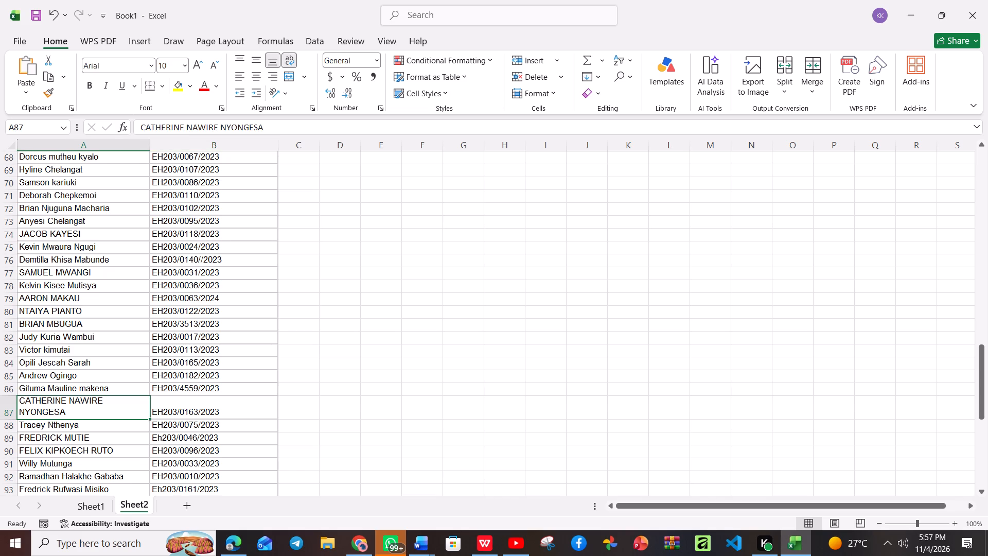
left_click_drag(72, 412, 61, 412)
left_click(61, 412)
left_click_drag(61, 412, 46, 410)
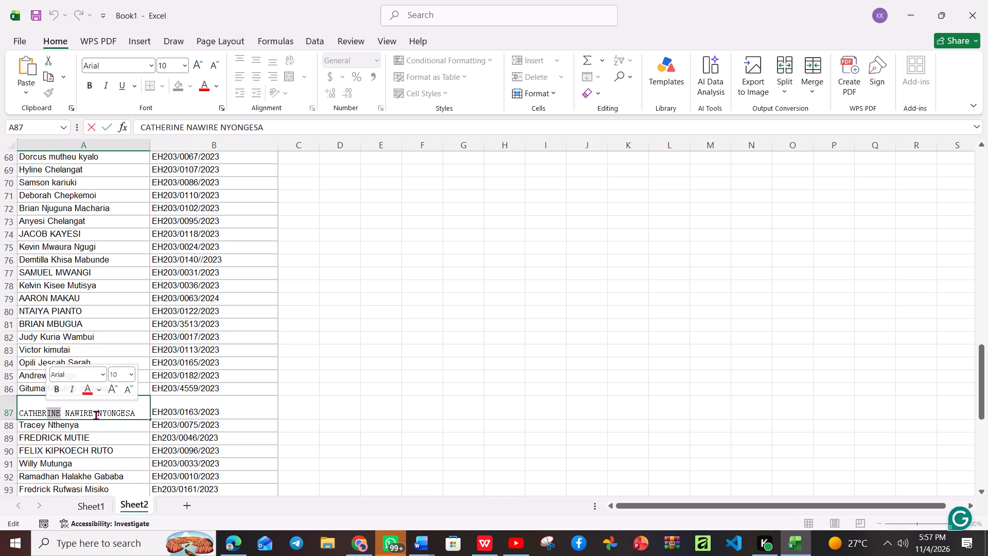
left_click_drag(96, 415, 133, 414)
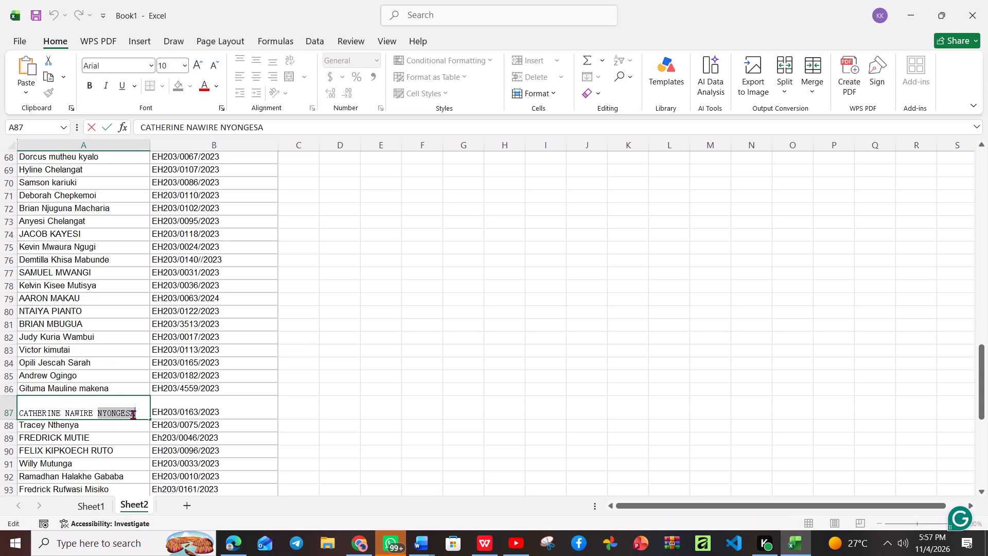
left_click_drag(133, 414, 135, 414)
key("Delete")
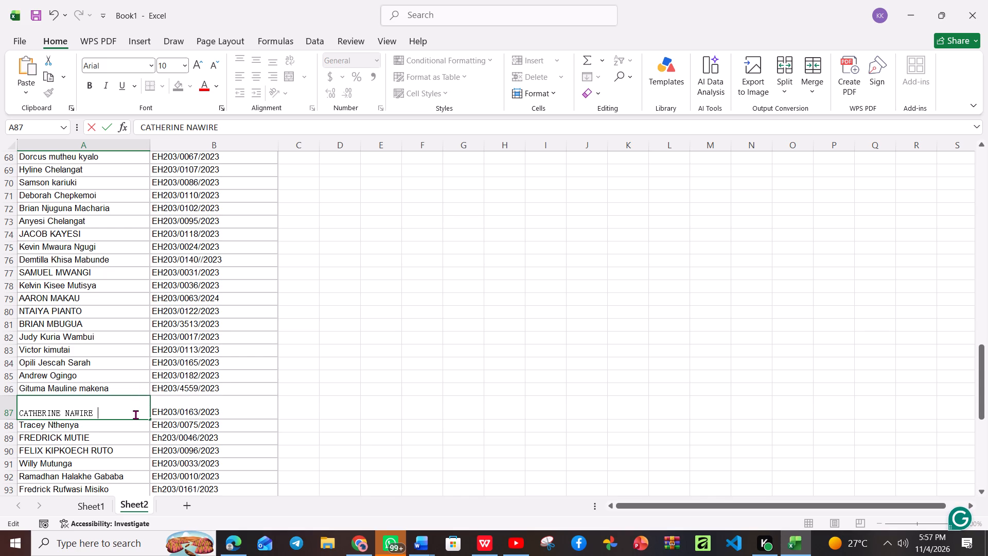
left_click_drag(116, 411, 81, 404)
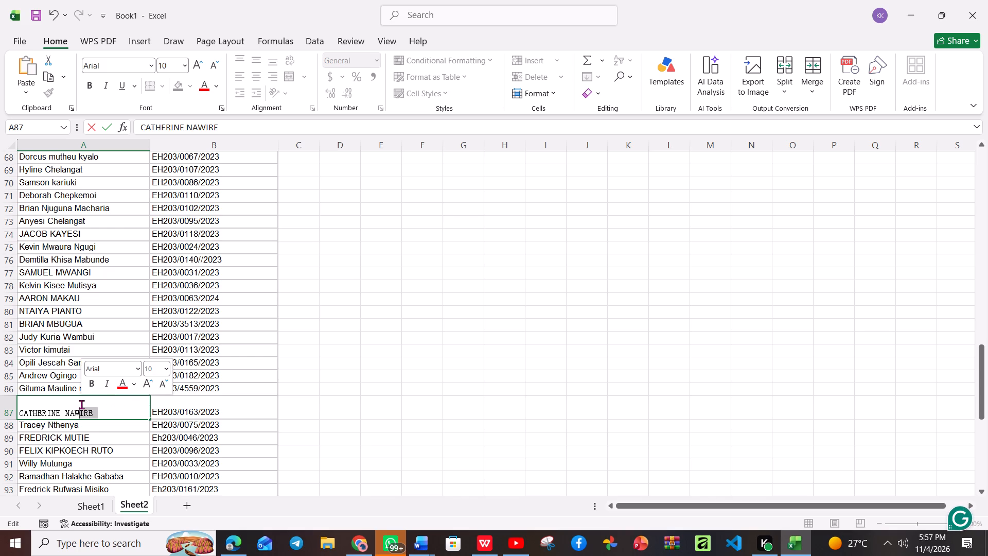
left_click(74, 343)
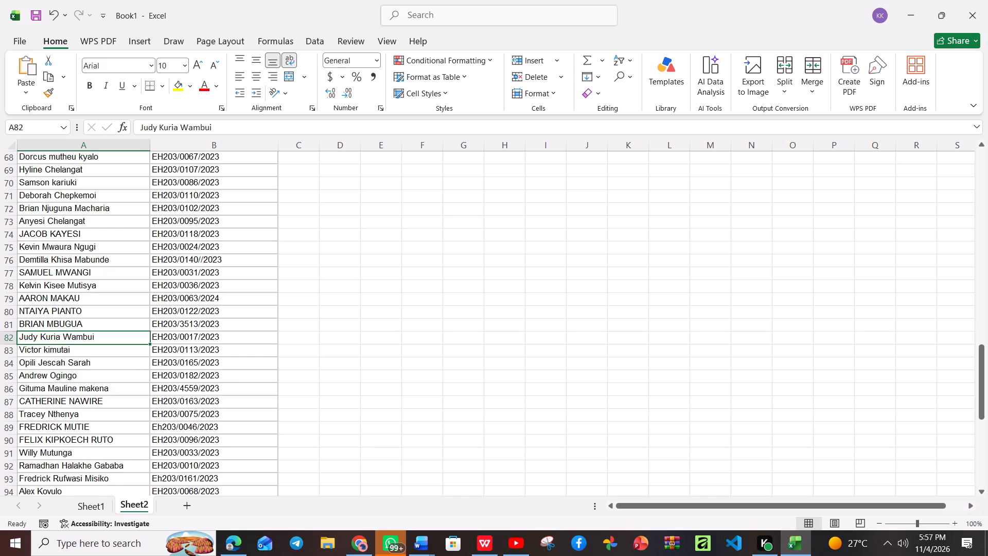
Select the whole name and registration number list and set its font to Times New Roman.
key("ctrl+a")
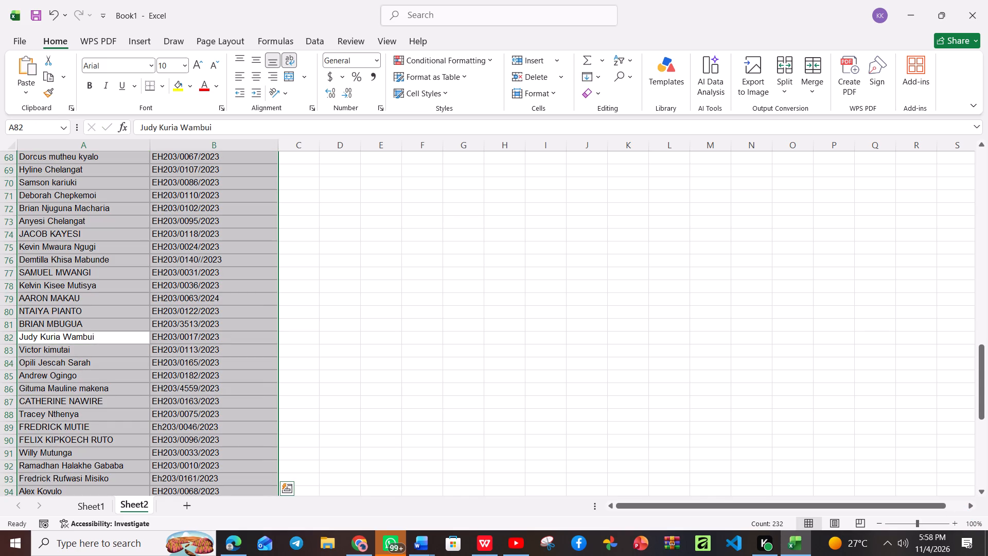
left_click(152, 66)
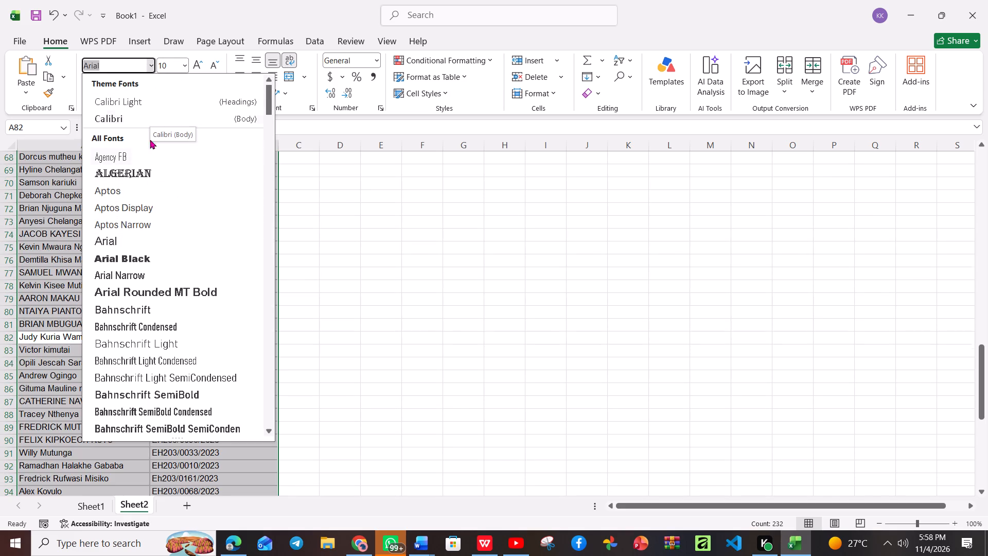
scroll(191, 315, "down", 5)
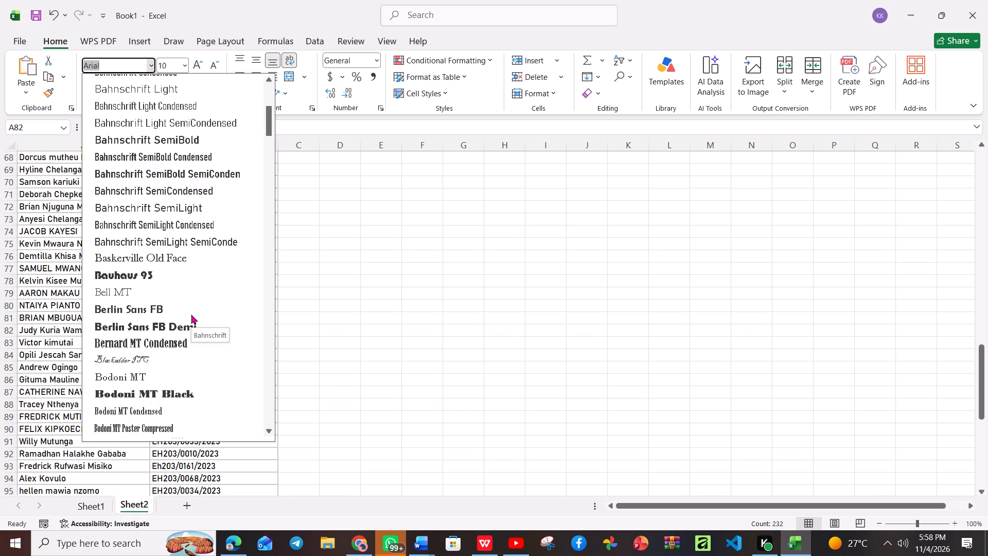
scroll(191, 315, "down", 8)
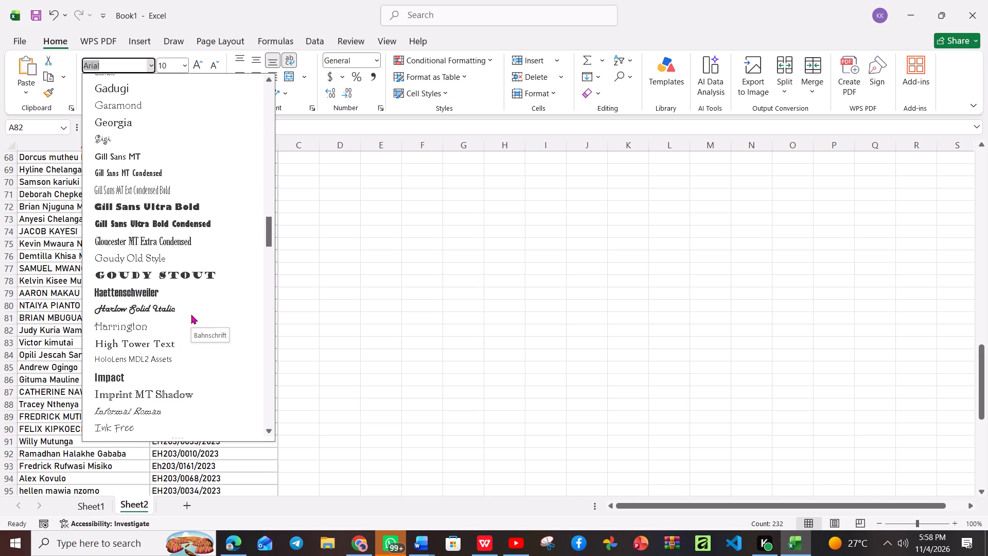
scroll(191, 315, "down", 3)
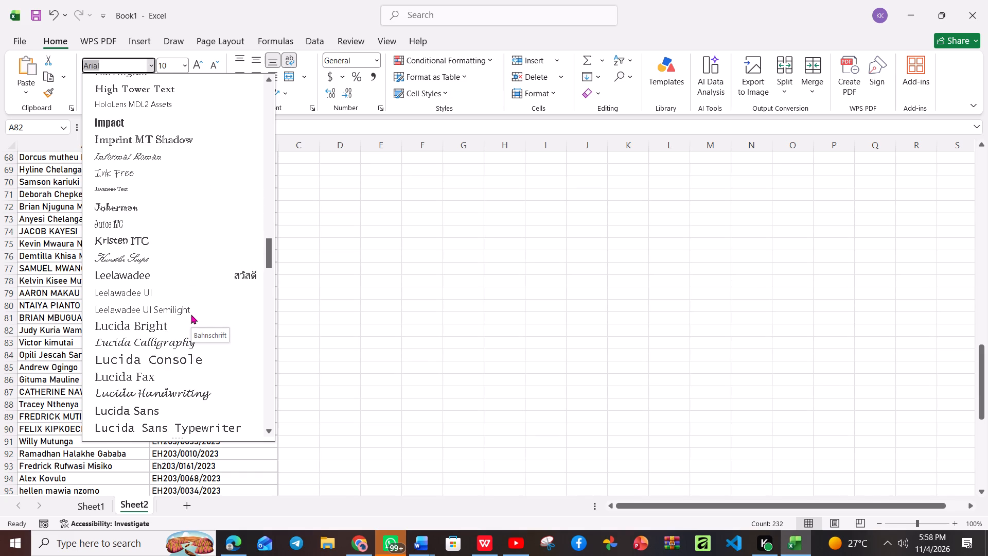
scroll(191, 315, "down", 7)
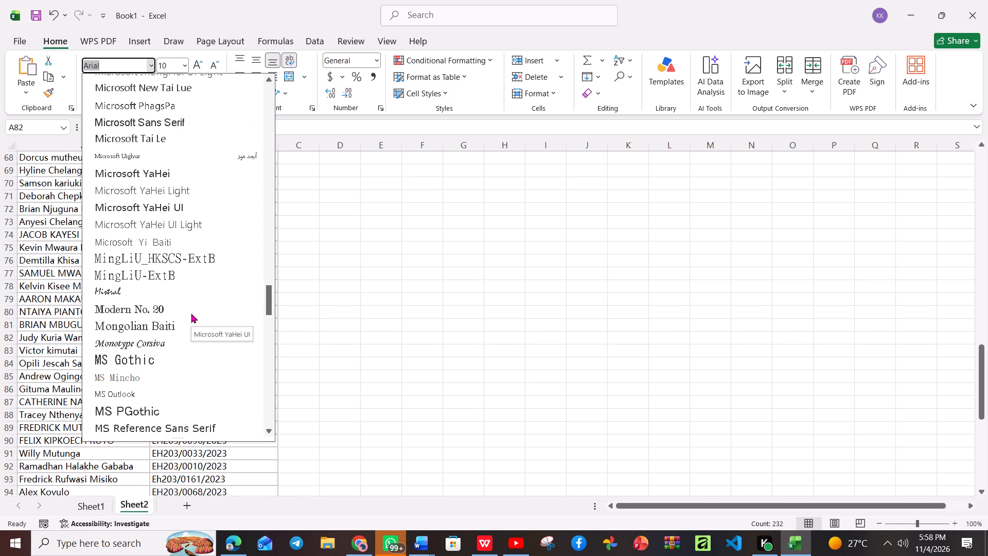
scroll(191, 314, "down", 5)
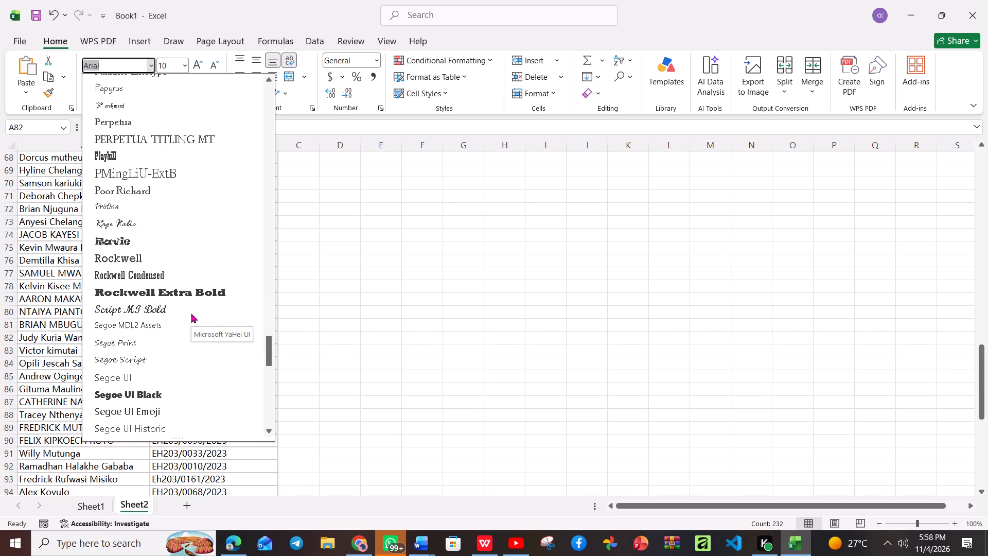
scroll(191, 314, "down", 3)
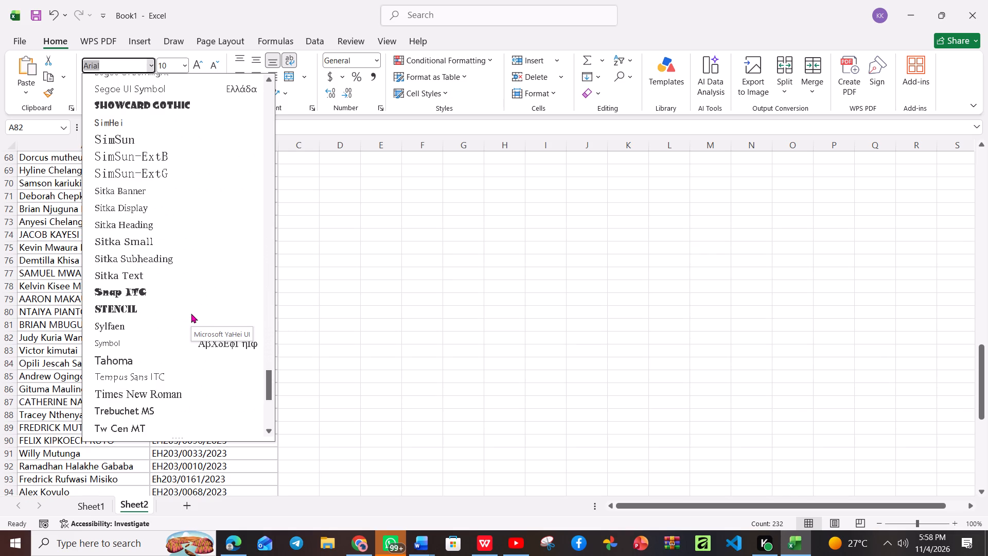
scroll(191, 314, "down", 3)
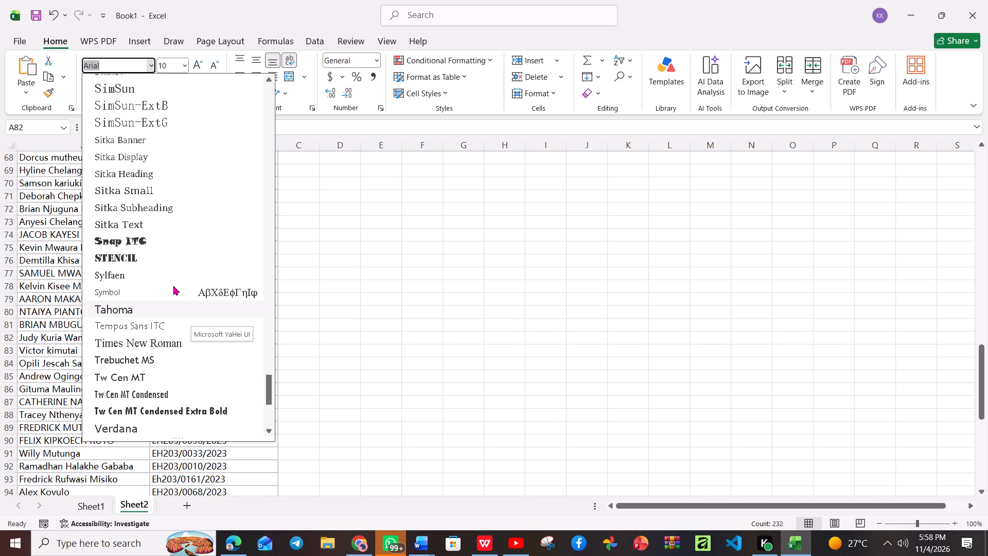
left_click(158, 343)
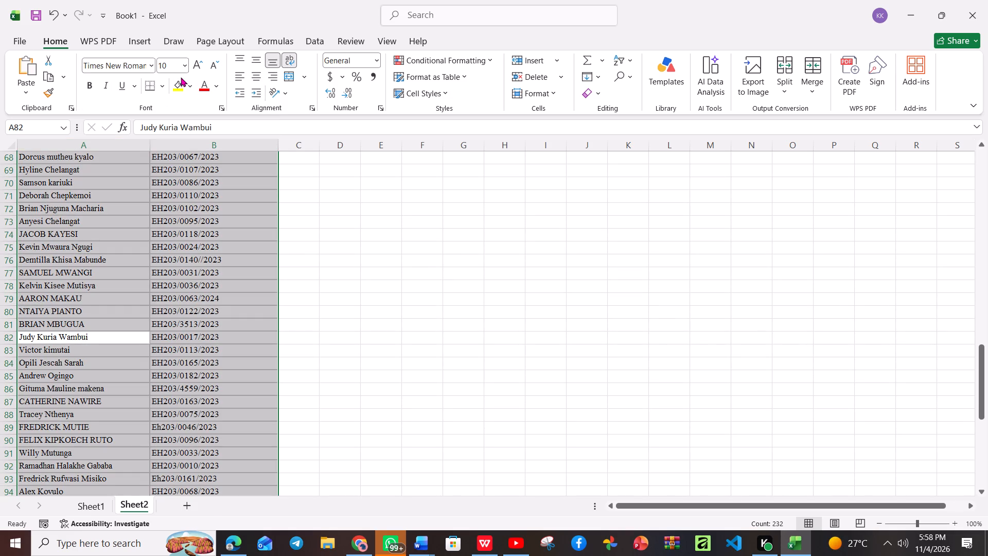
Set the selected list's font size to 12 and make its text bold.
left_click(182, 69)
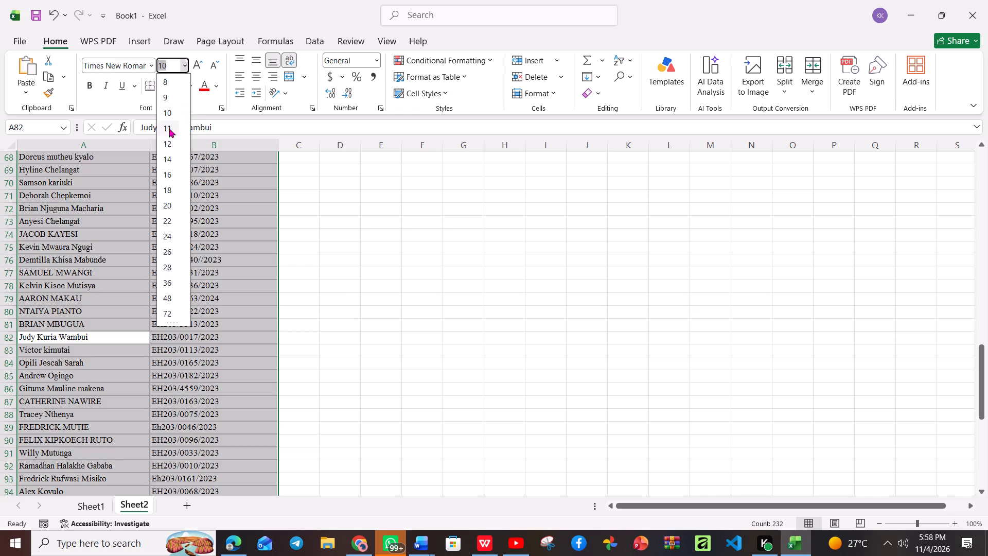
left_click(169, 138)
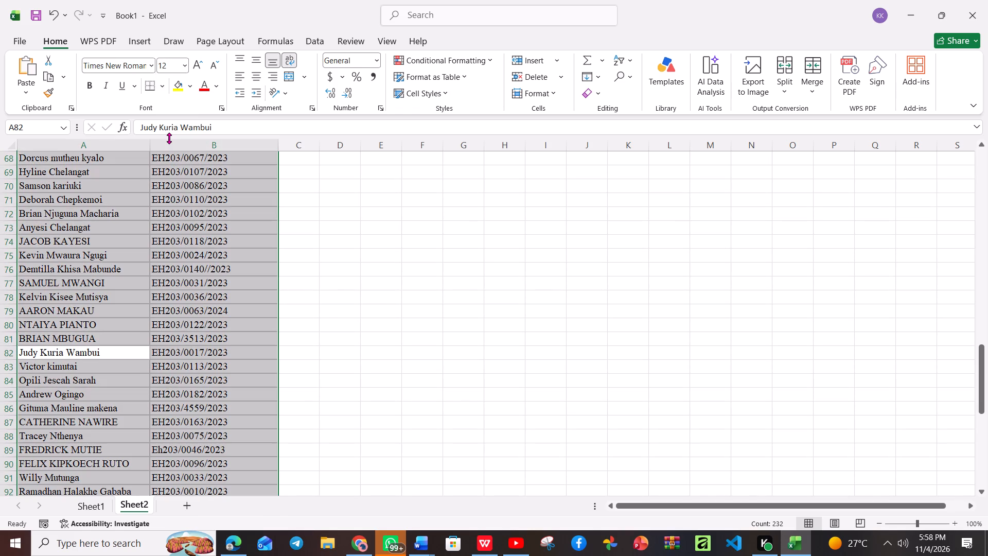
left_click(92, 85)
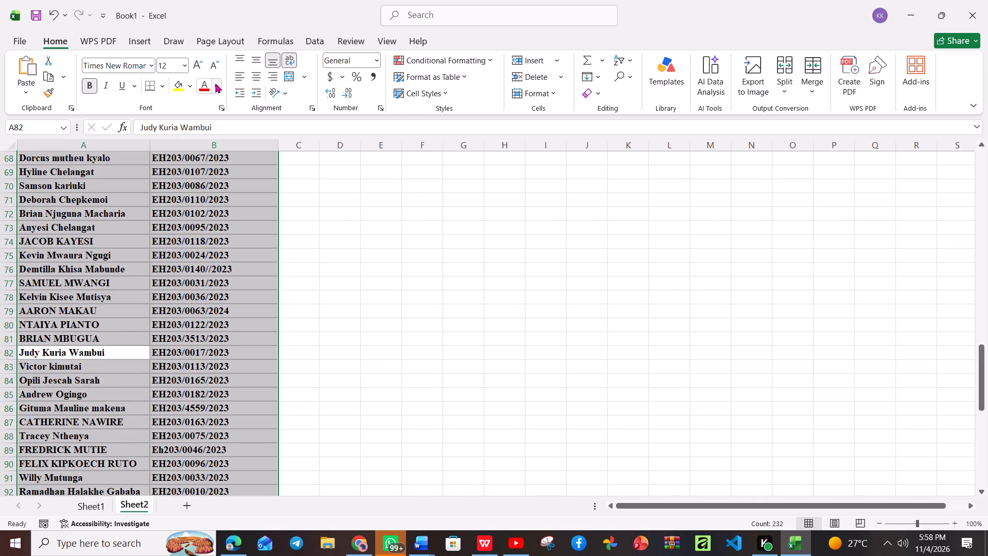
left_click(218, 68)
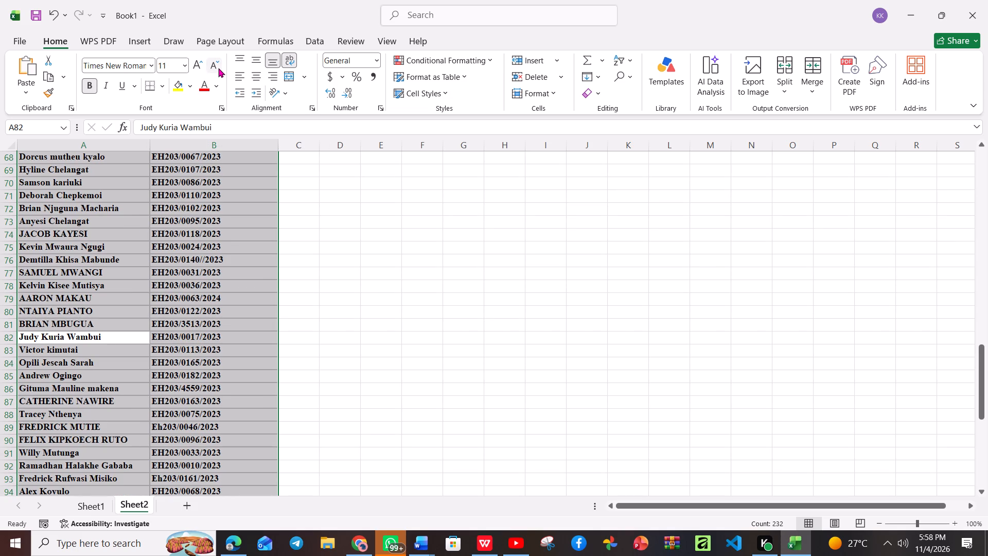
left_click(198, 62)
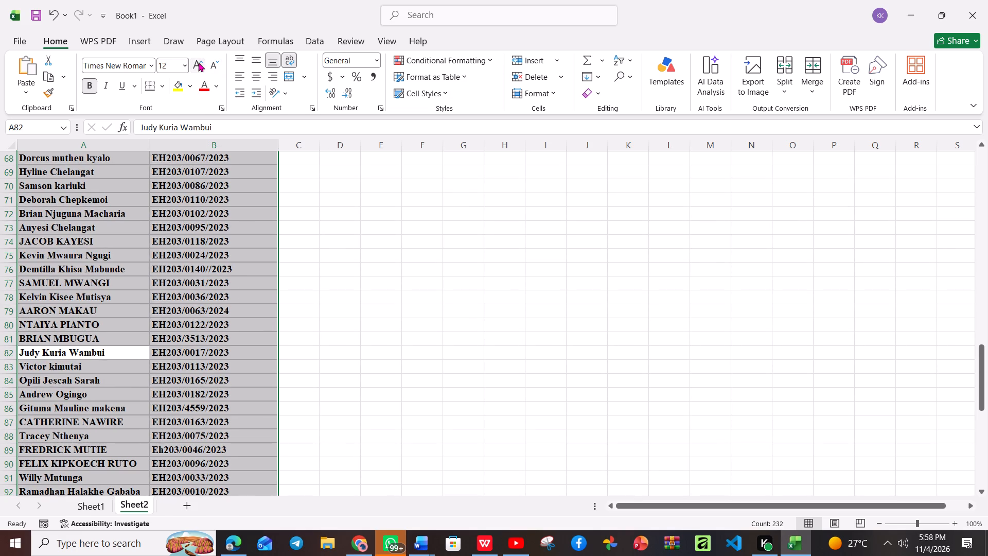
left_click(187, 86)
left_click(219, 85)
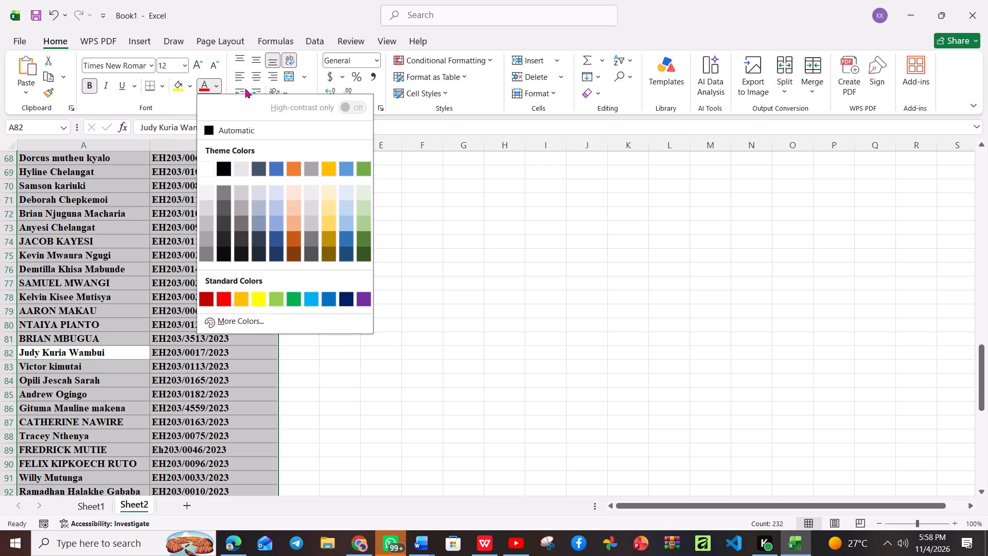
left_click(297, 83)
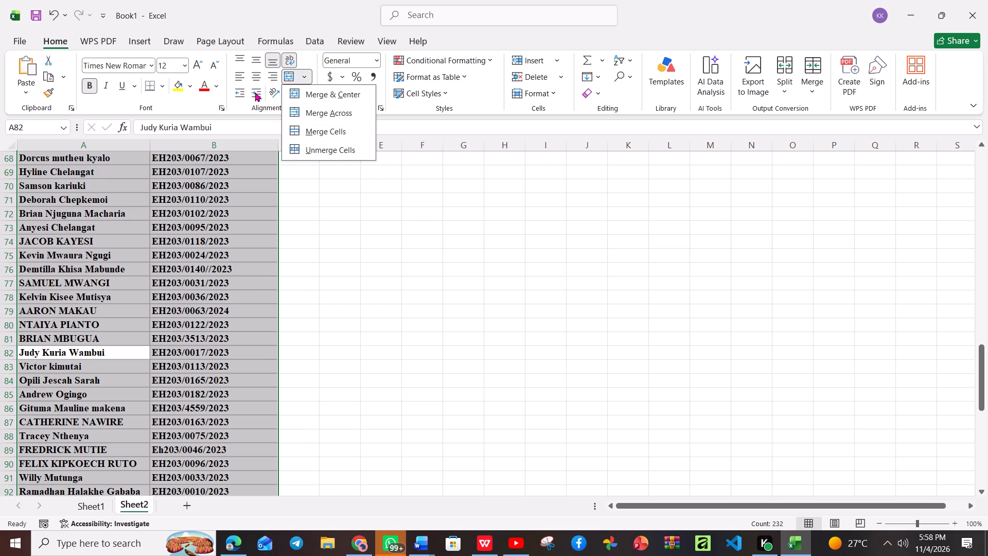
Try centering the selected name and registration number list, and settle on left alignment for its text.
left_click(249, 76)
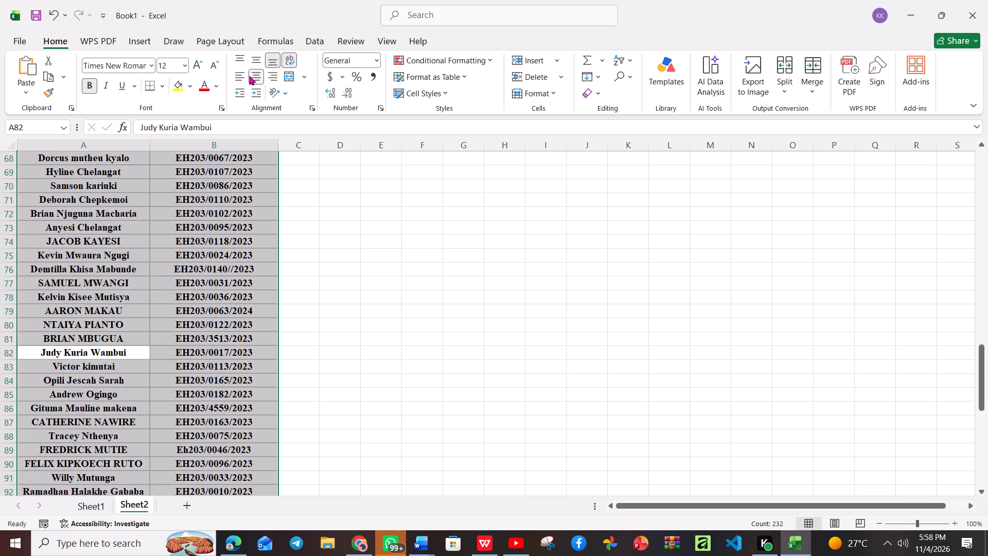
left_click(237, 77)
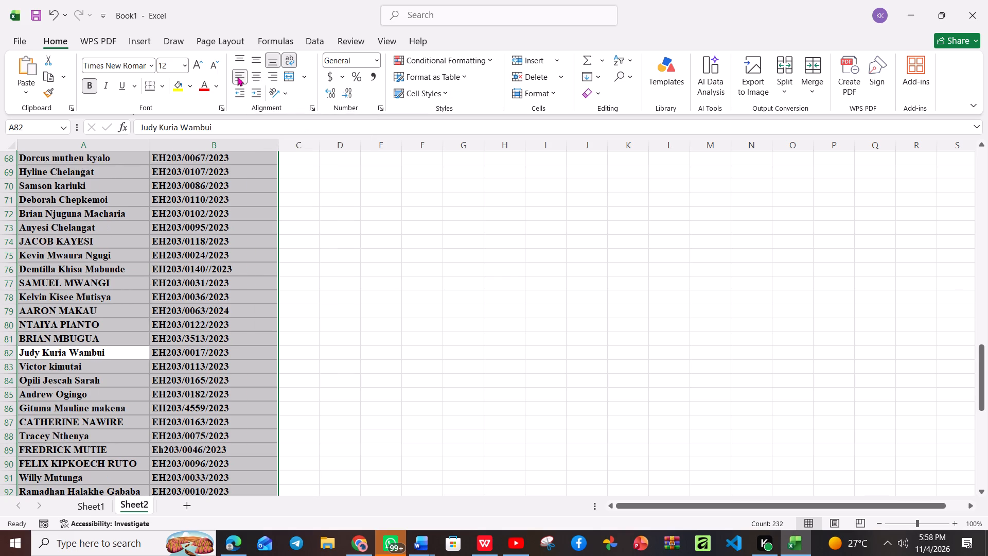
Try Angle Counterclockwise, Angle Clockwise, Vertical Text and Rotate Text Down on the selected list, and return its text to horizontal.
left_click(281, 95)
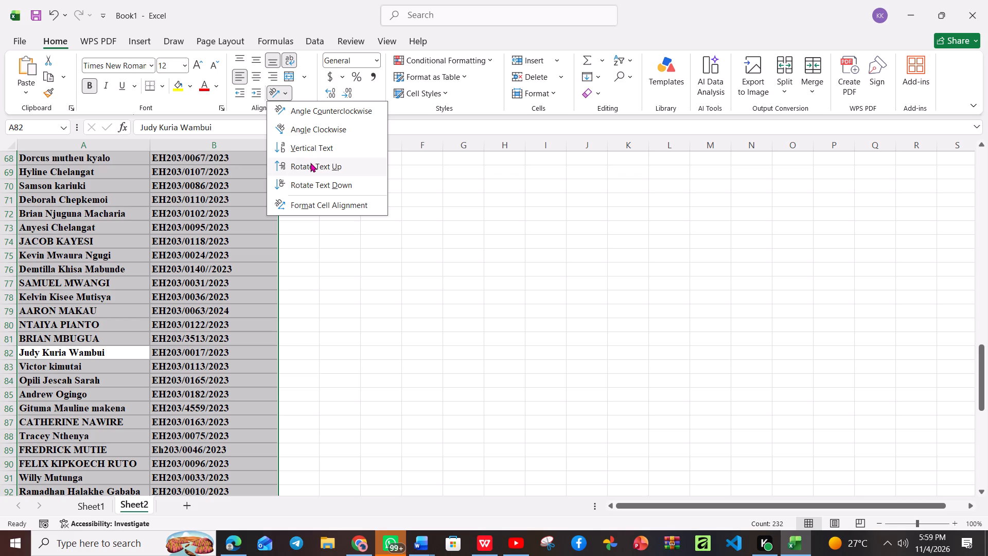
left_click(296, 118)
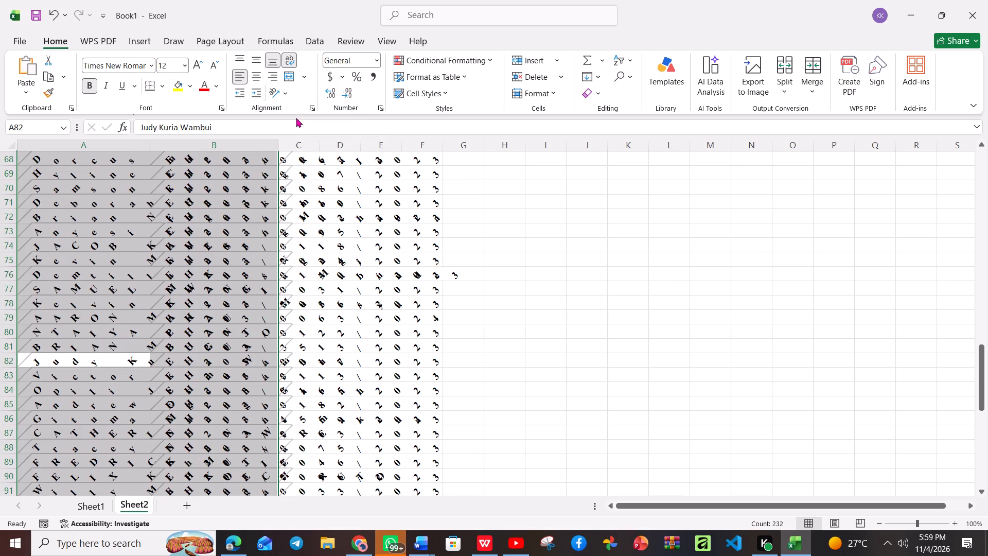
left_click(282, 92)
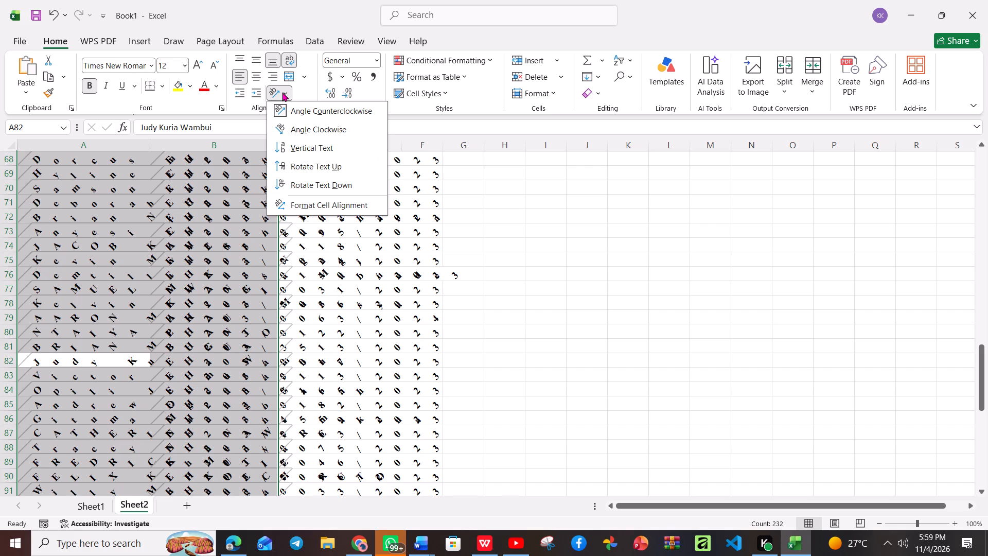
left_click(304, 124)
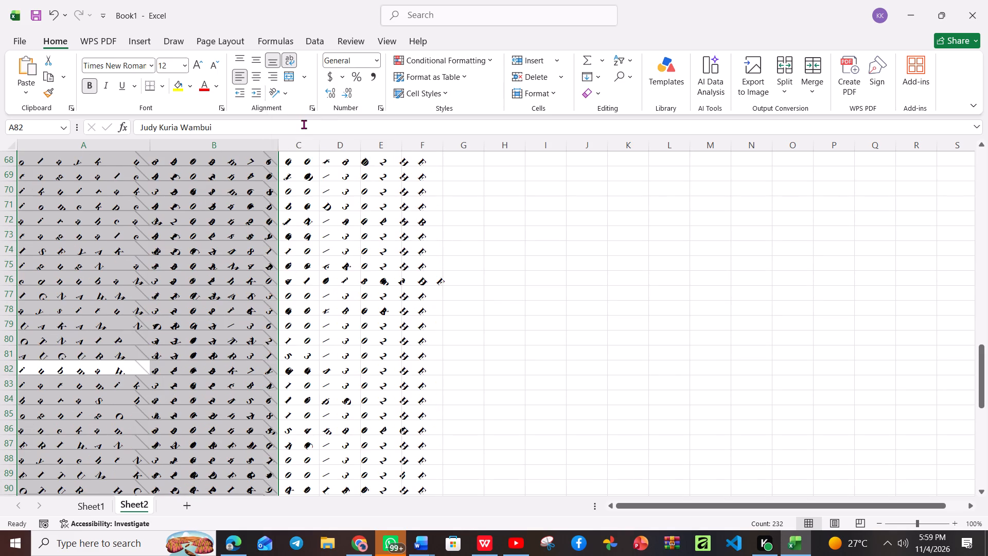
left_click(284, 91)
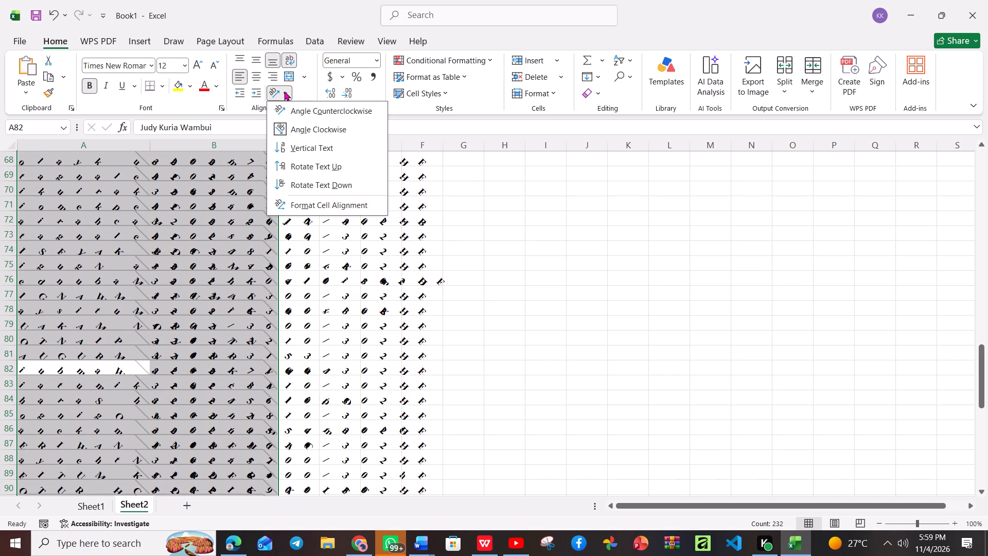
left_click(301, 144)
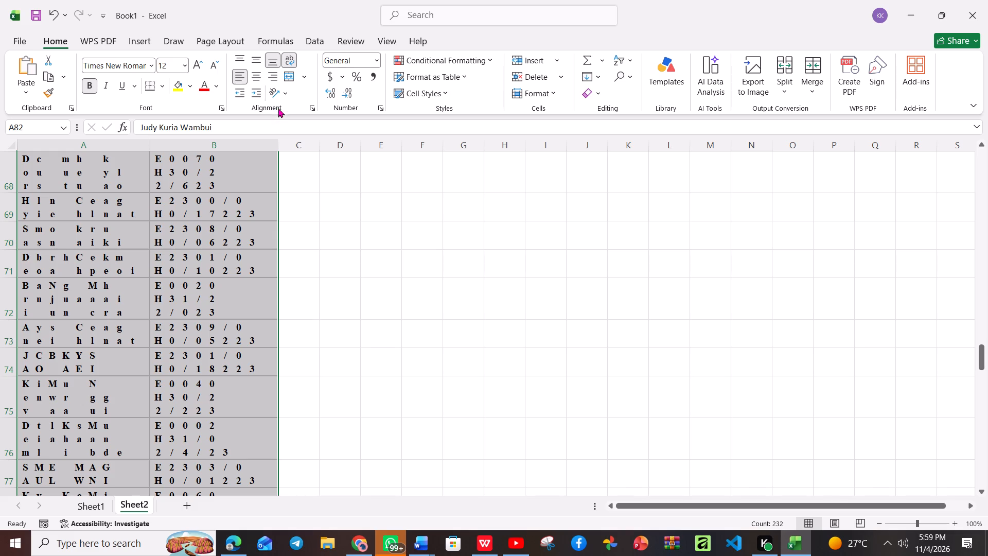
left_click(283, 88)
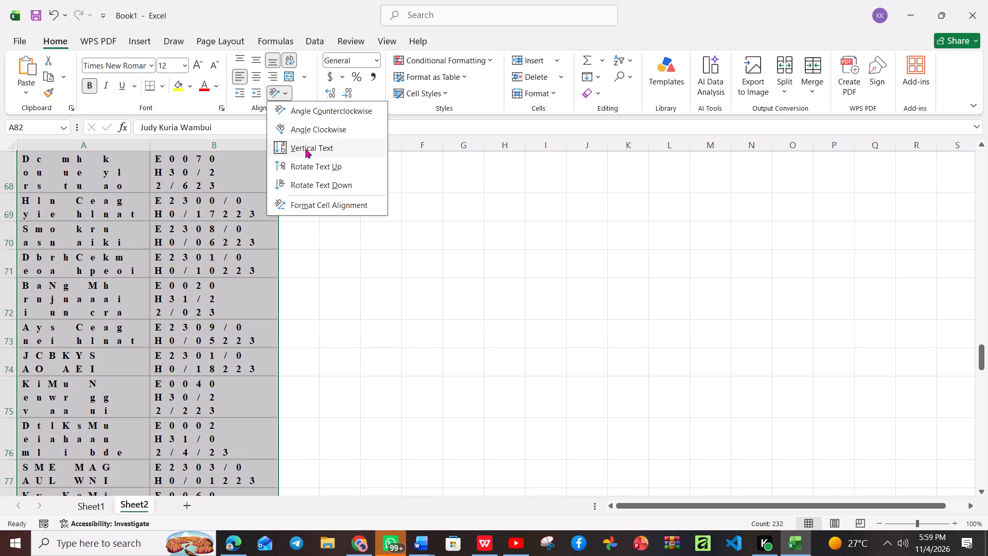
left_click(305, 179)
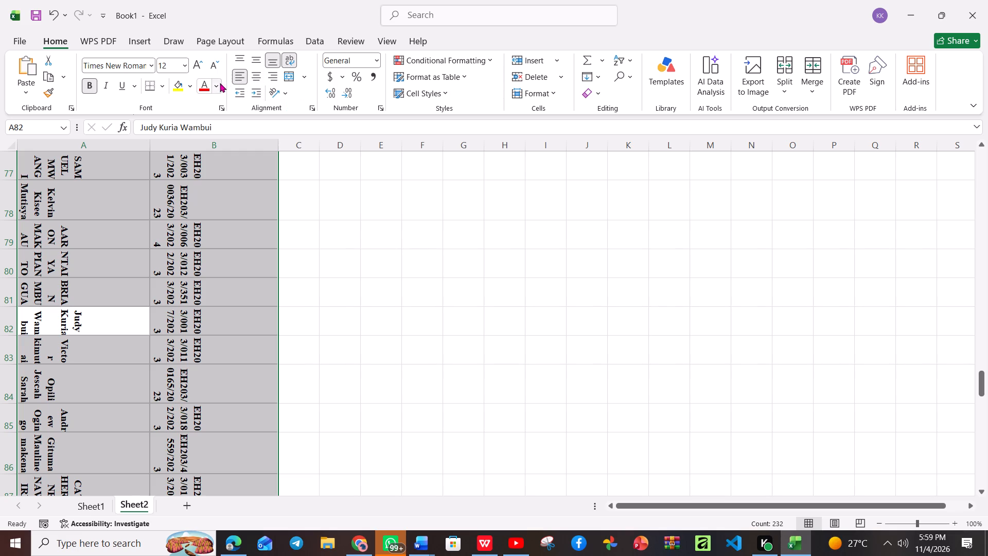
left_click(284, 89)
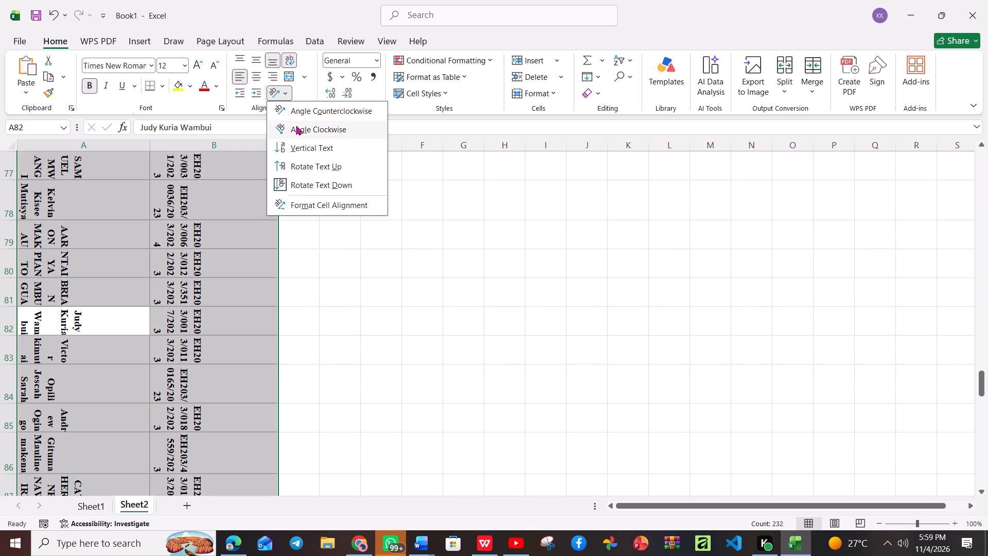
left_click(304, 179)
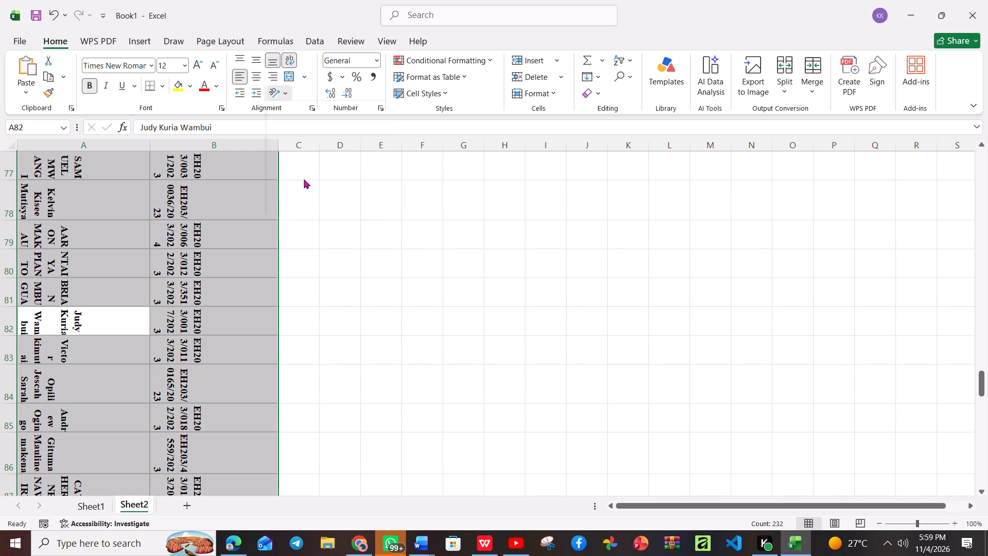
Delete the last of the three names in cell A110, keeping the first two.
scroll(348, 251, "down", 1)
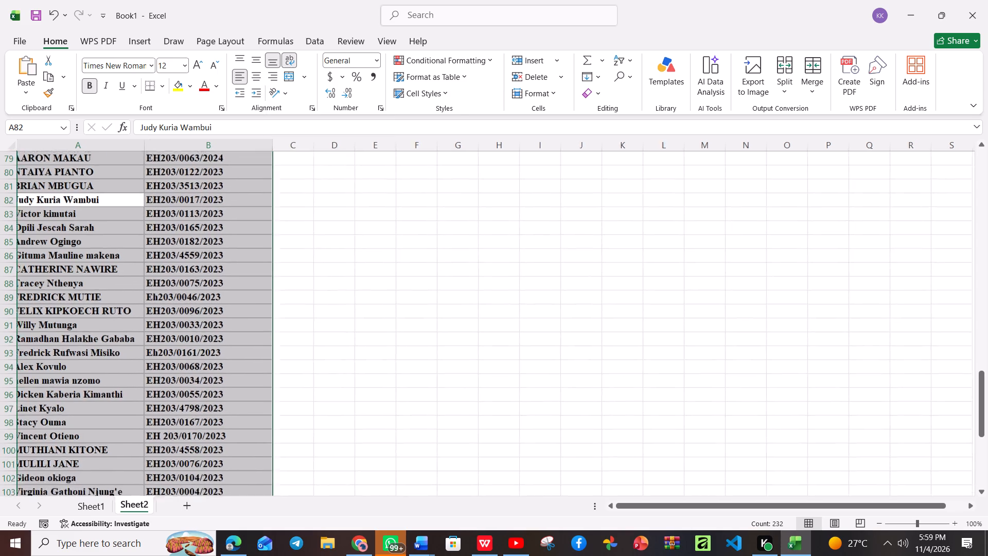
scroll(348, 251, "down", 3)
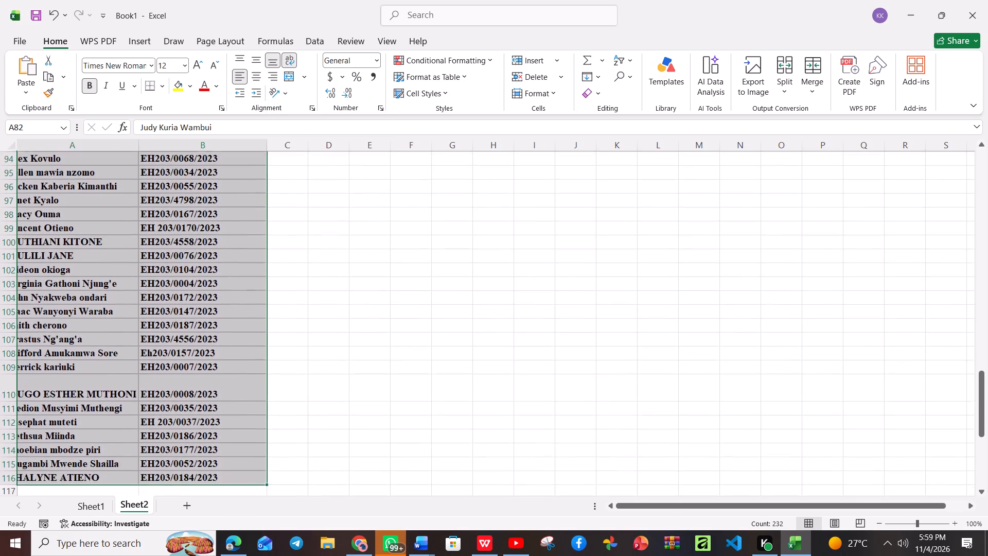
scroll(348, 251, "down", 1)
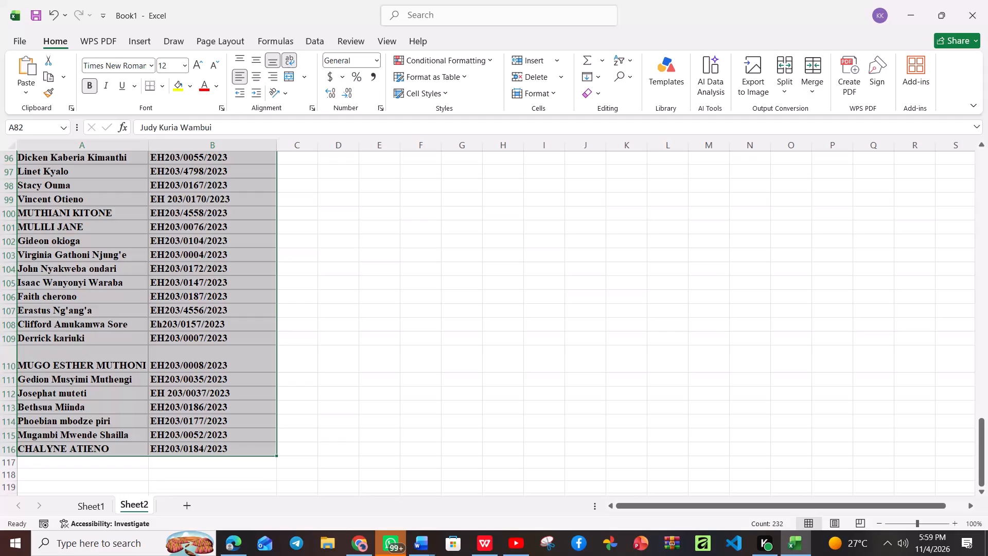
scroll(348, 251, "down", 3)
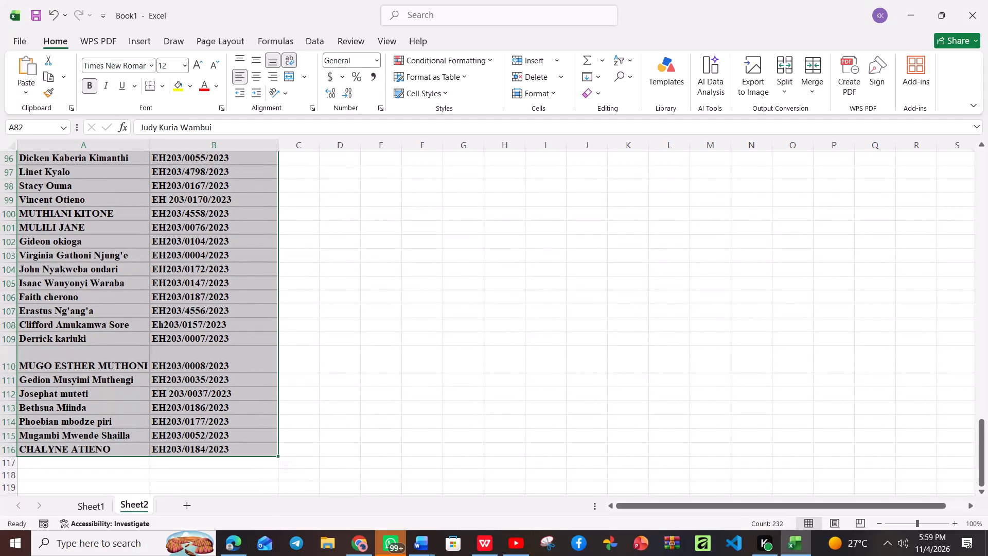
left_click(119, 361)
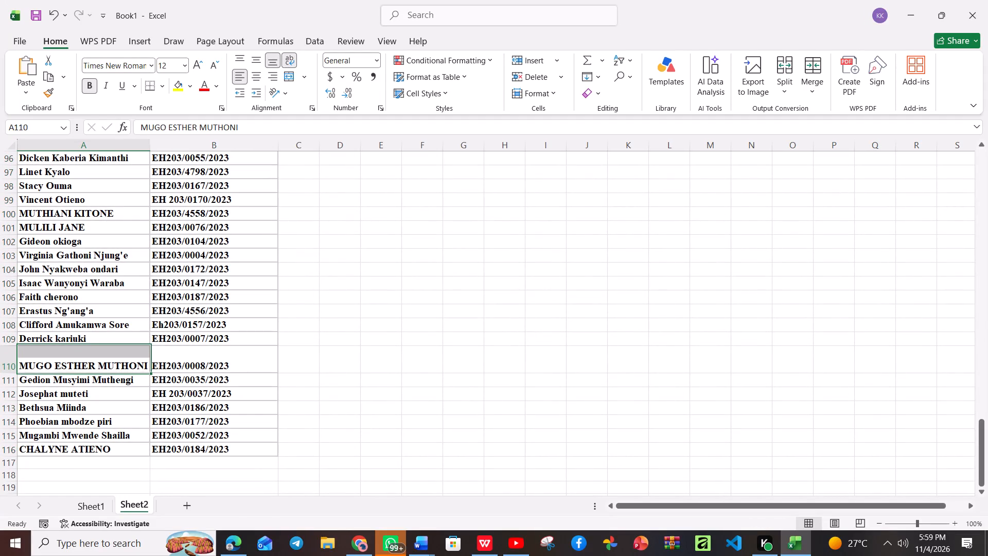
triple_click(114, 369)
left_click_drag(114, 369, 101, 368)
key("Delete")
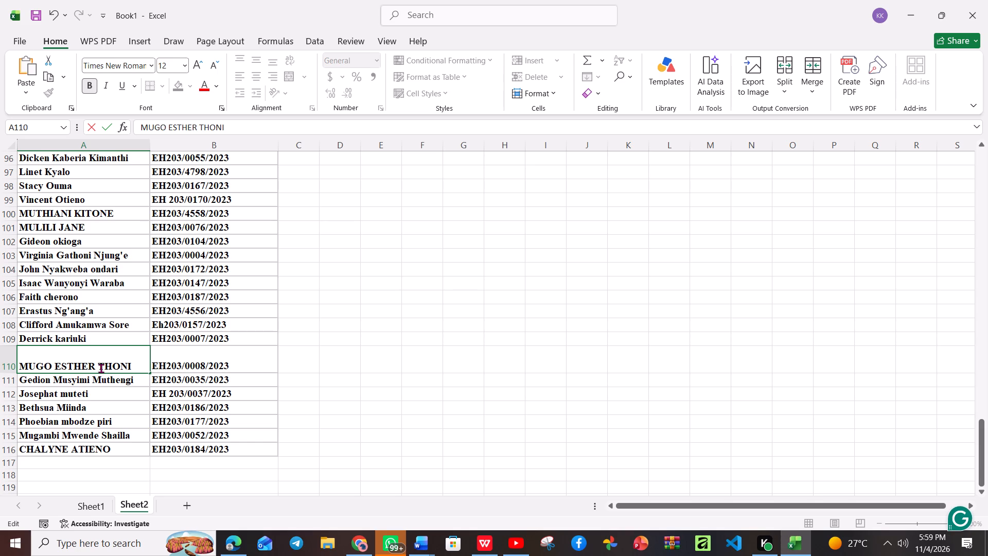
key("Delete")
key("Delete")
key("Delete")
key("Delete")
key("Delete")
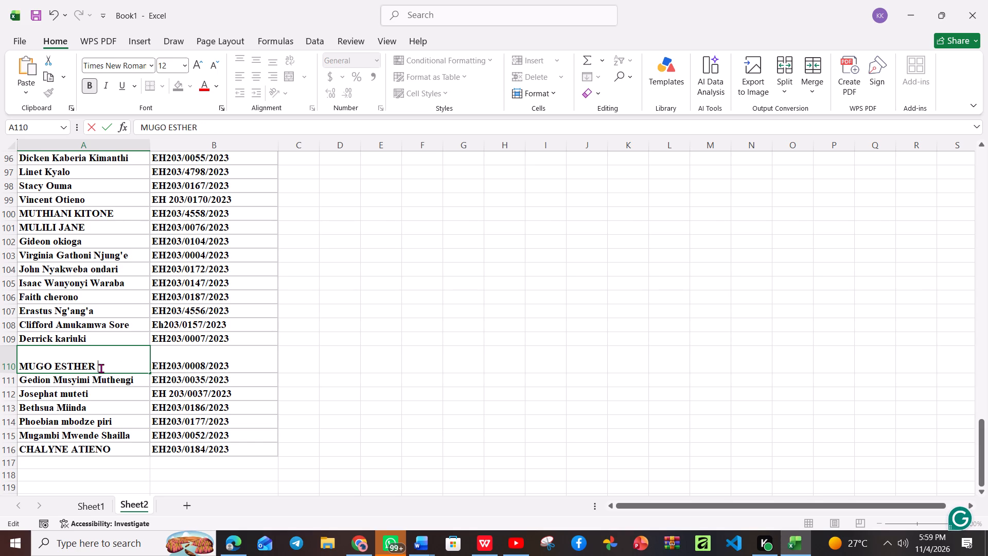
left_click(118, 327)
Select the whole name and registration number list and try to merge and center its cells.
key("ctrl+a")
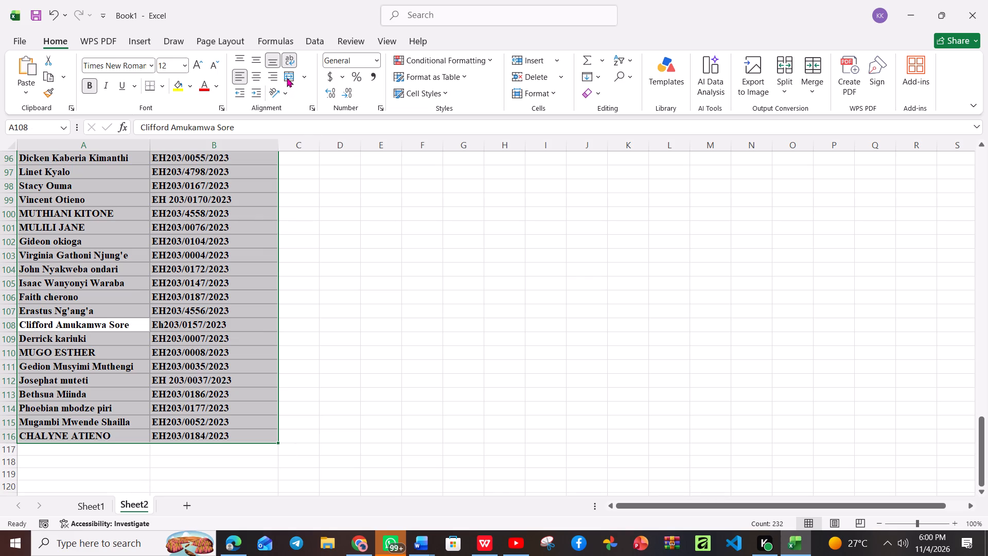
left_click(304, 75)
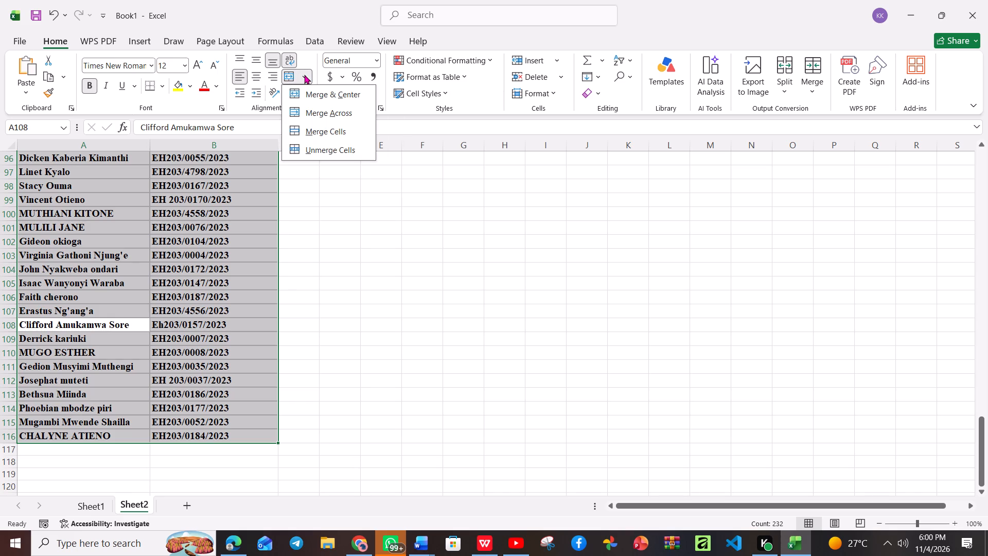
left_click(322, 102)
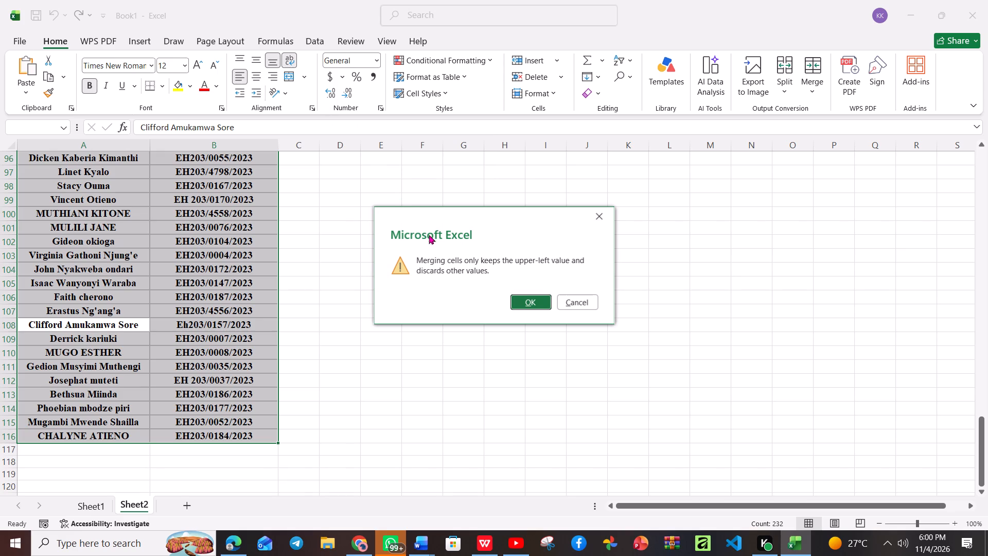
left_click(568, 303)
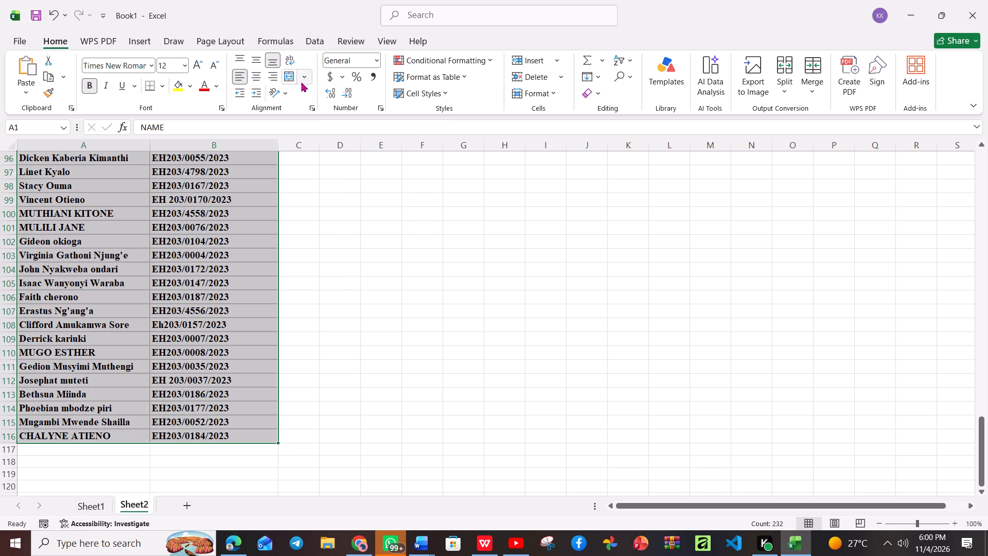
Turn off text wrapping for the whole name and registration number list.
left_click(295, 67)
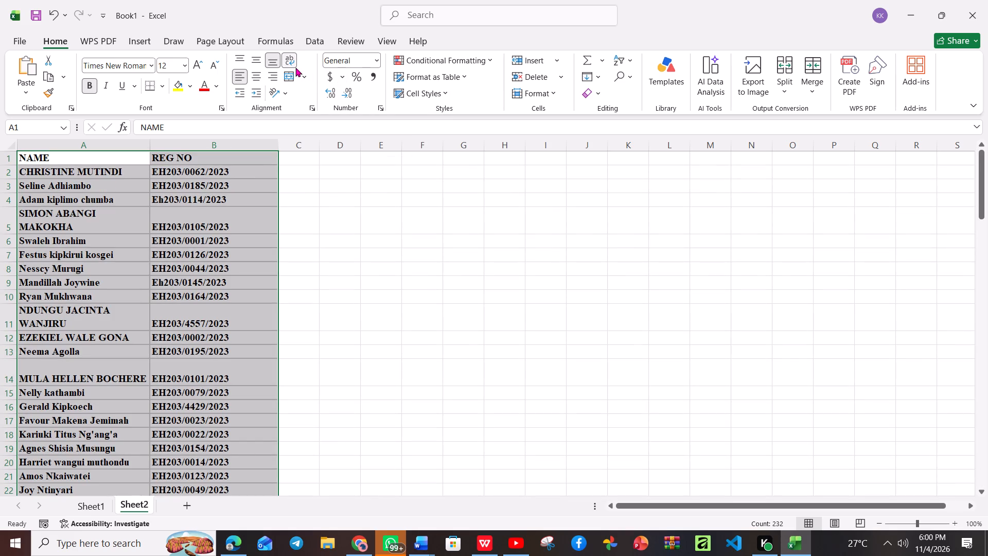
left_click(289, 58)
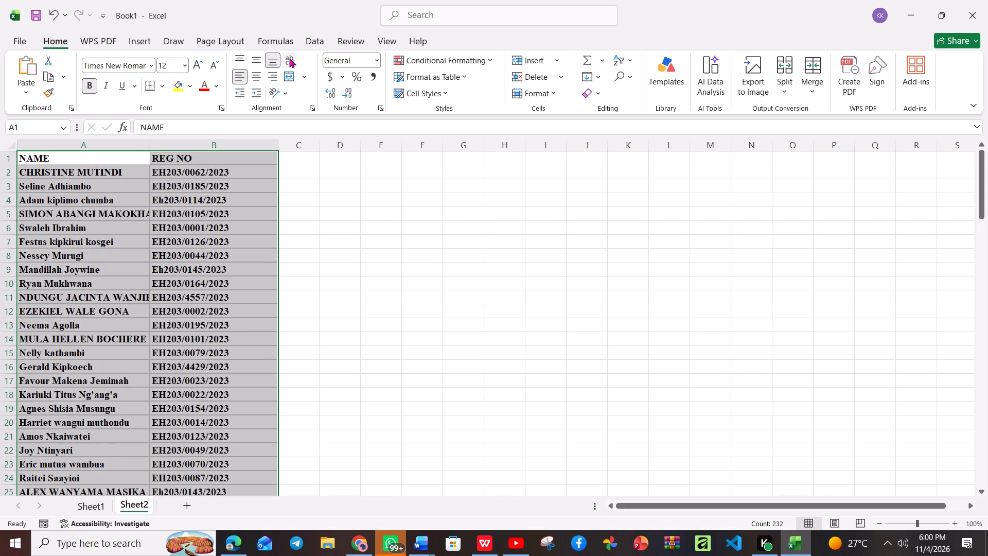
left_click(289, 58)
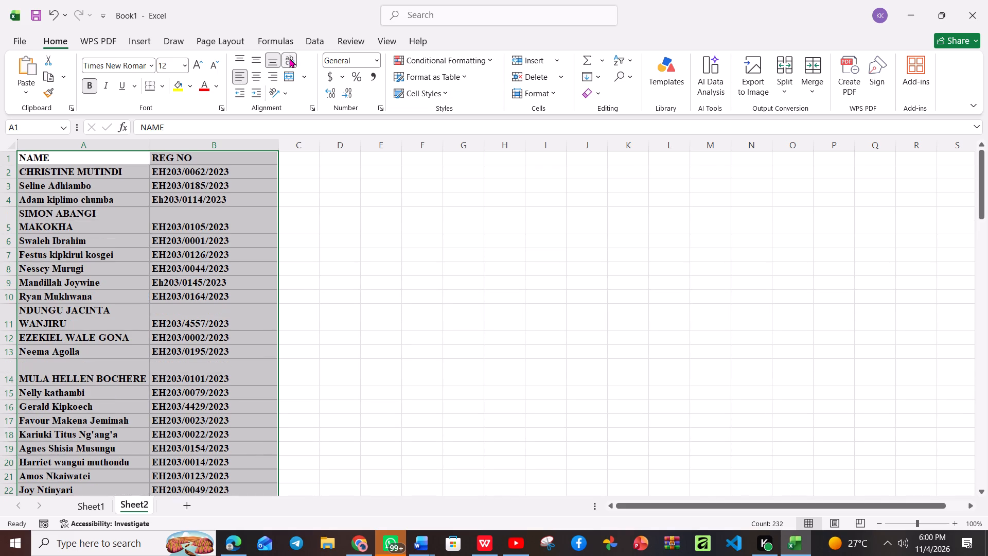
left_click(289, 58)
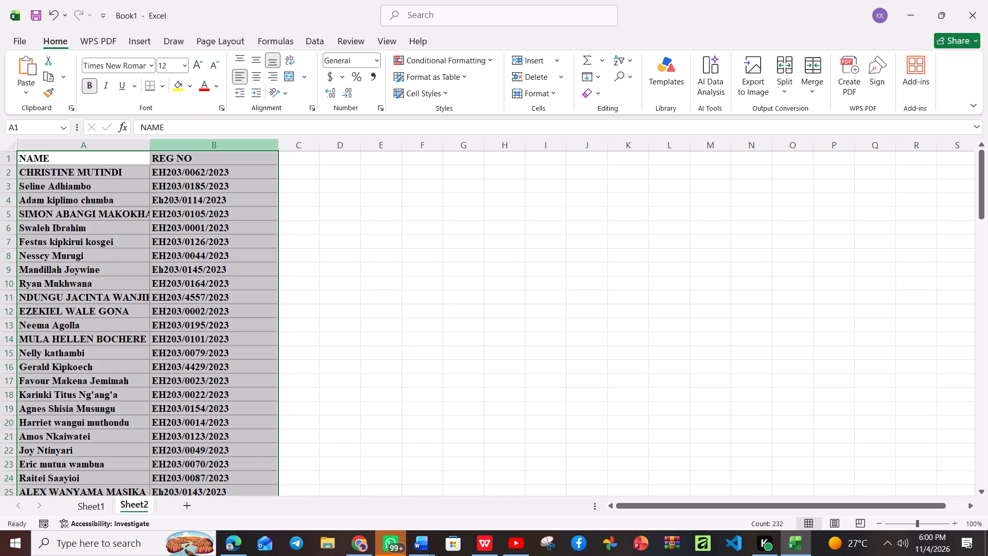
Widen column A so the longest names fit on one line.
left_click_drag(150, 143, 175, 139)
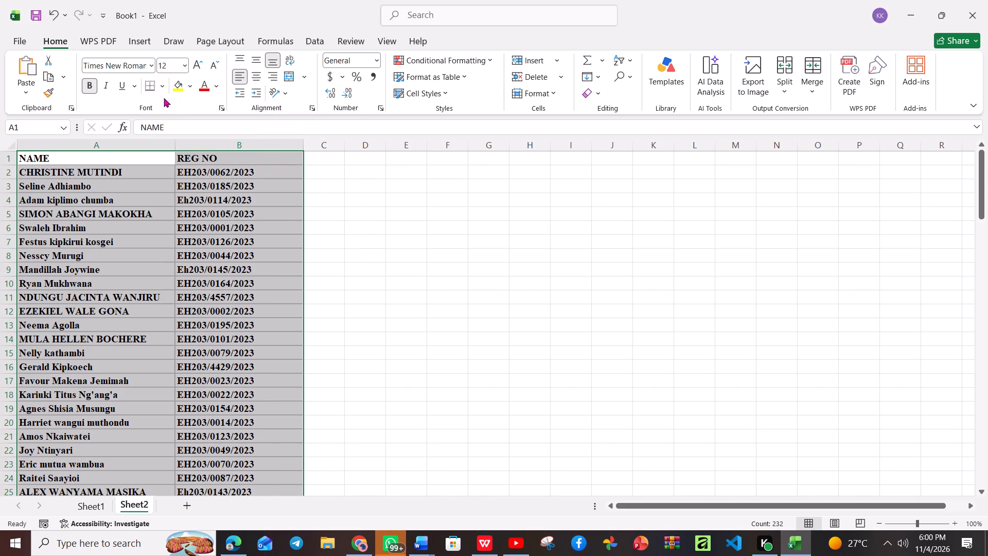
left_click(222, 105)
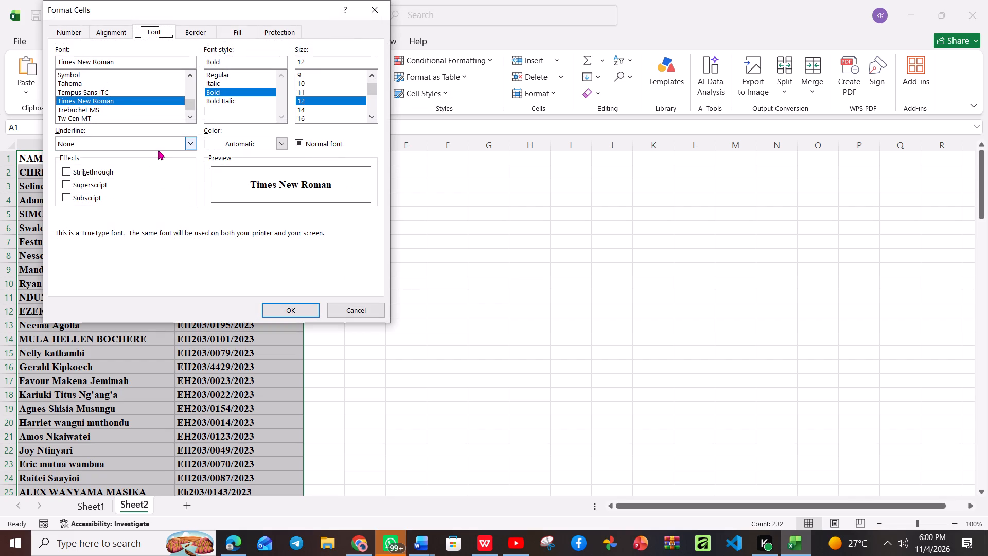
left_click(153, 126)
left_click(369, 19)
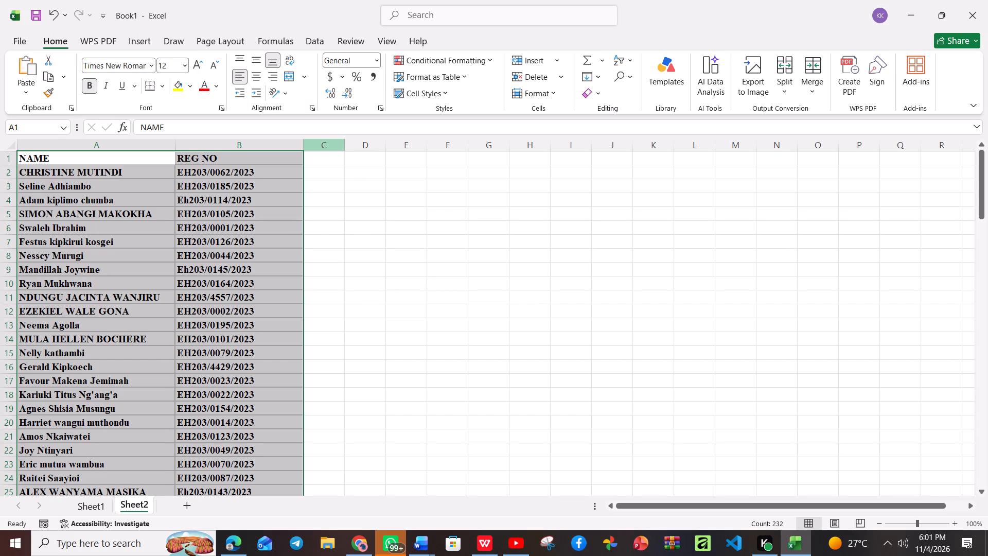
Format the name and registration number list A1:B116 as a table with headers, using a blue medium table style.
left_click(435, 85)
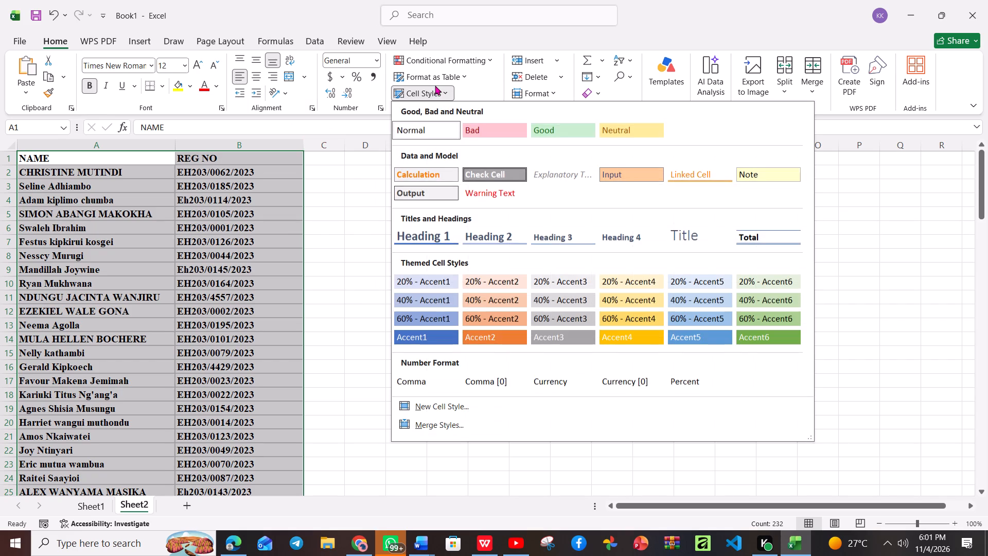
left_click(434, 79)
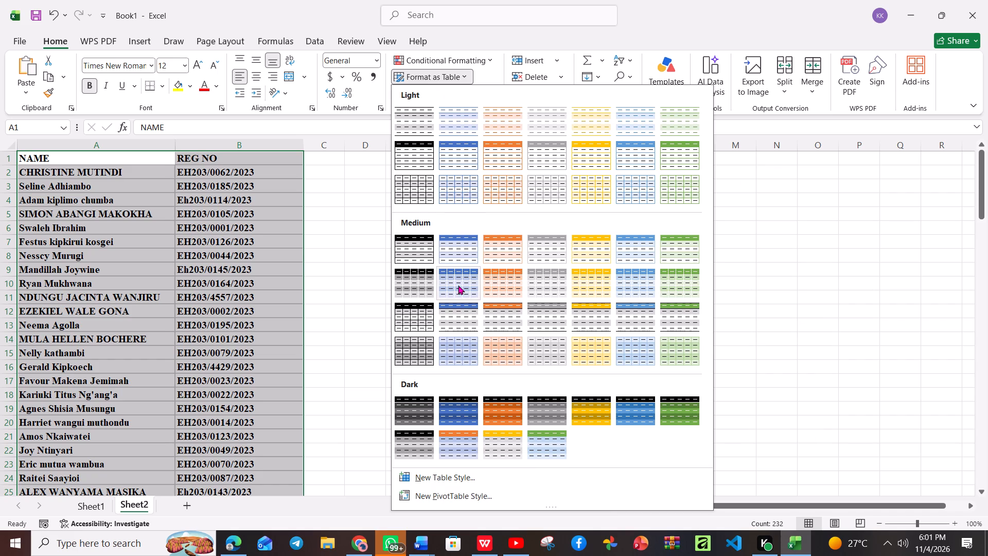
left_click(458, 262)
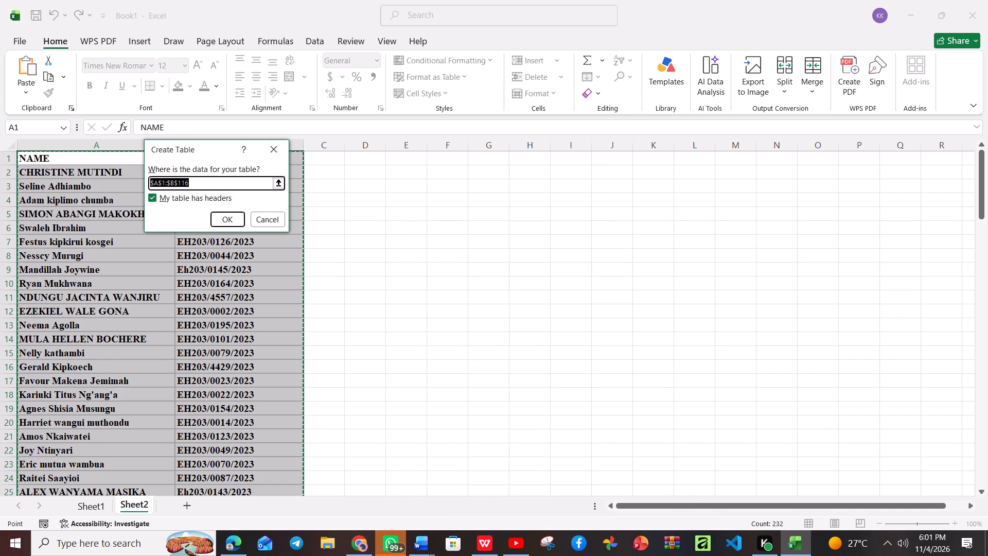
left_click(232, 221)
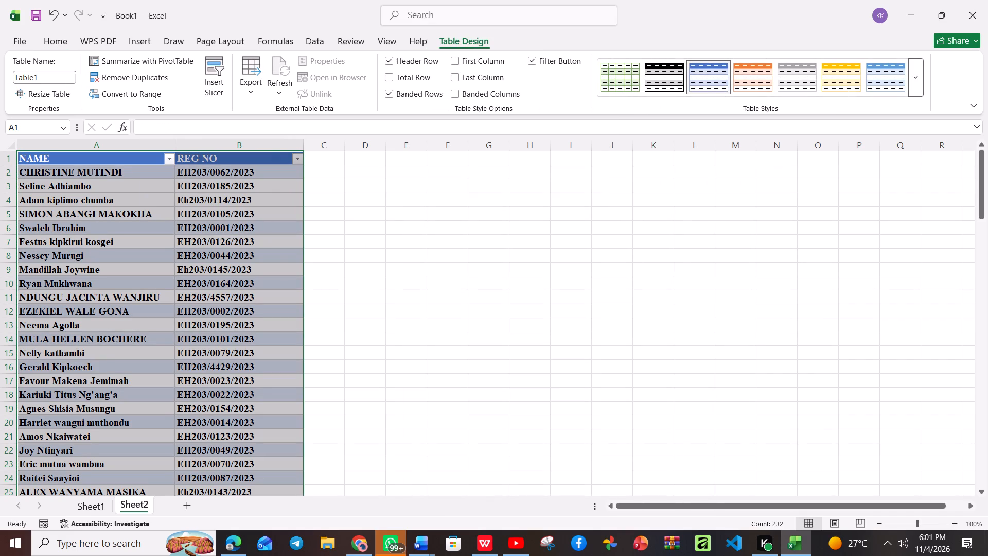
Change the table's style to the light green banded one with gridlines and deselect the table.
left_click(624, 80)
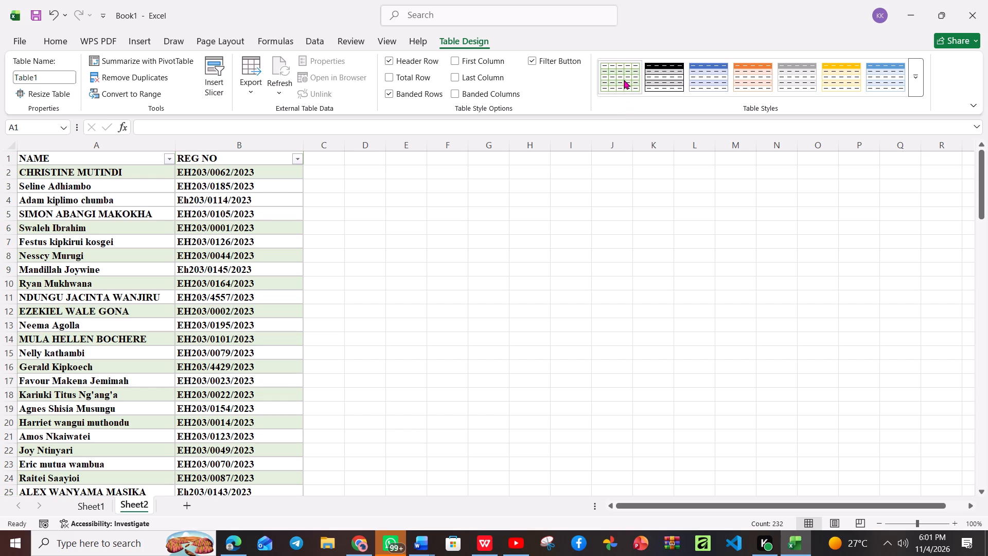
left_click(461, 249)
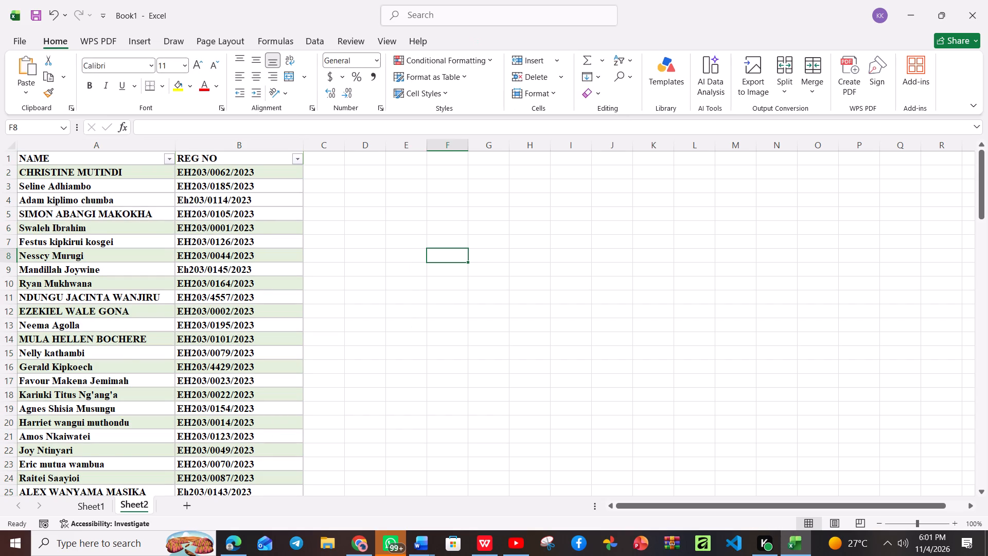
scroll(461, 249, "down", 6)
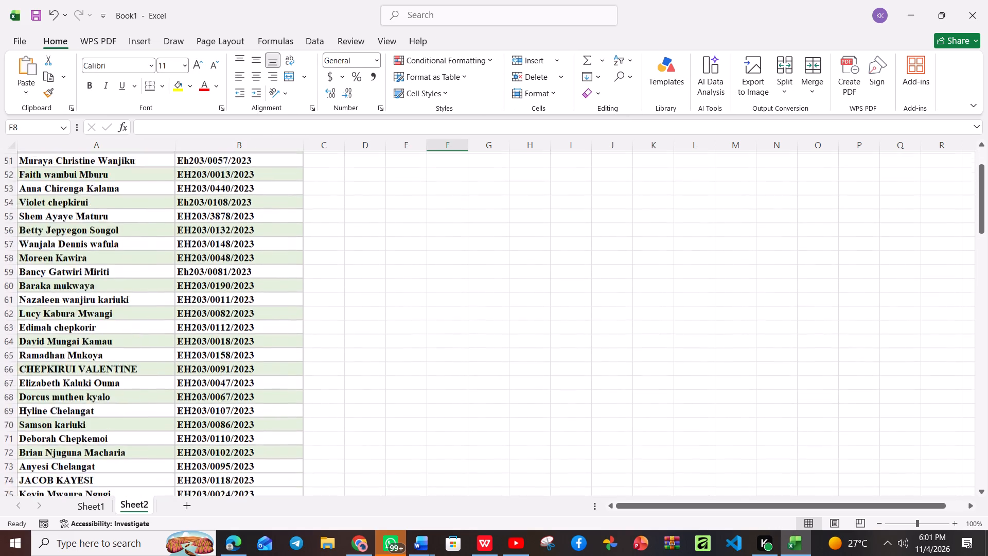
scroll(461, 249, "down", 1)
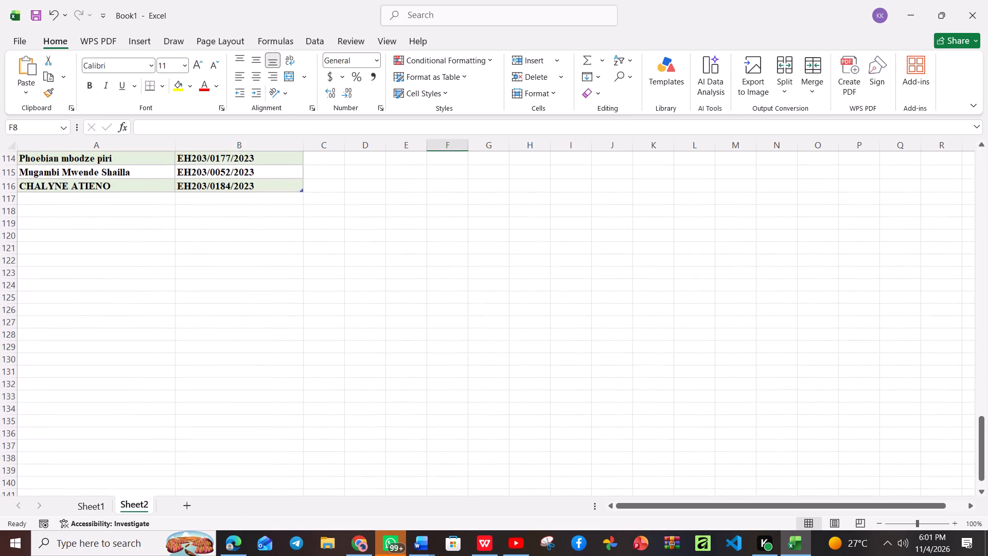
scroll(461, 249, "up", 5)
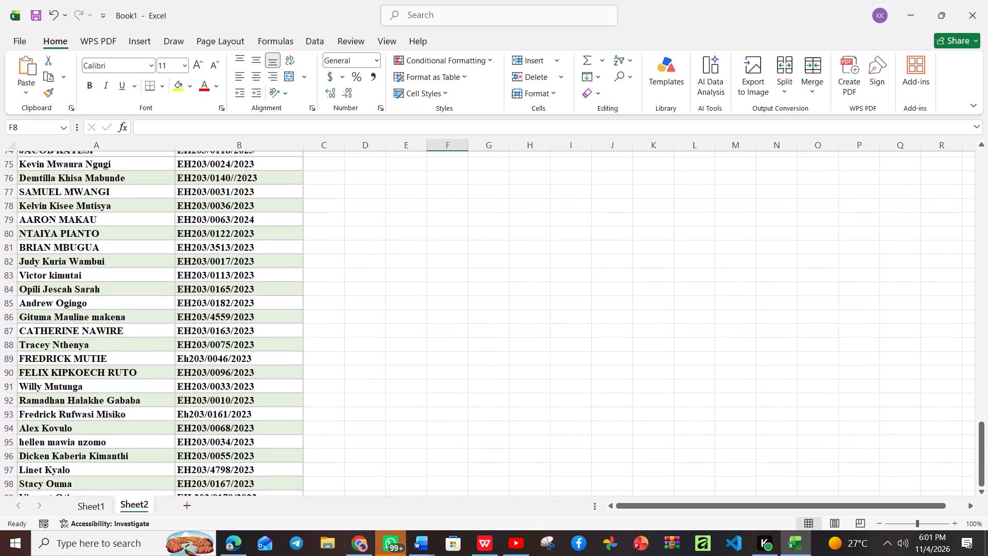